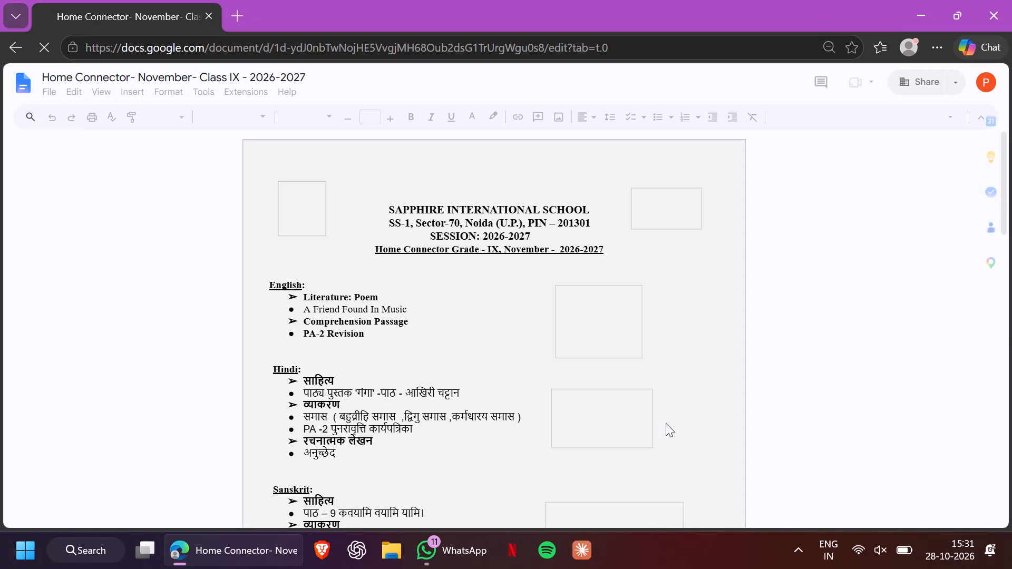
# Copy the Hindi heading with its साहित्य line and paste it on a new unbulleted line below अनुच्छेद.
pyautogui.scroll(-1, 492, 449)
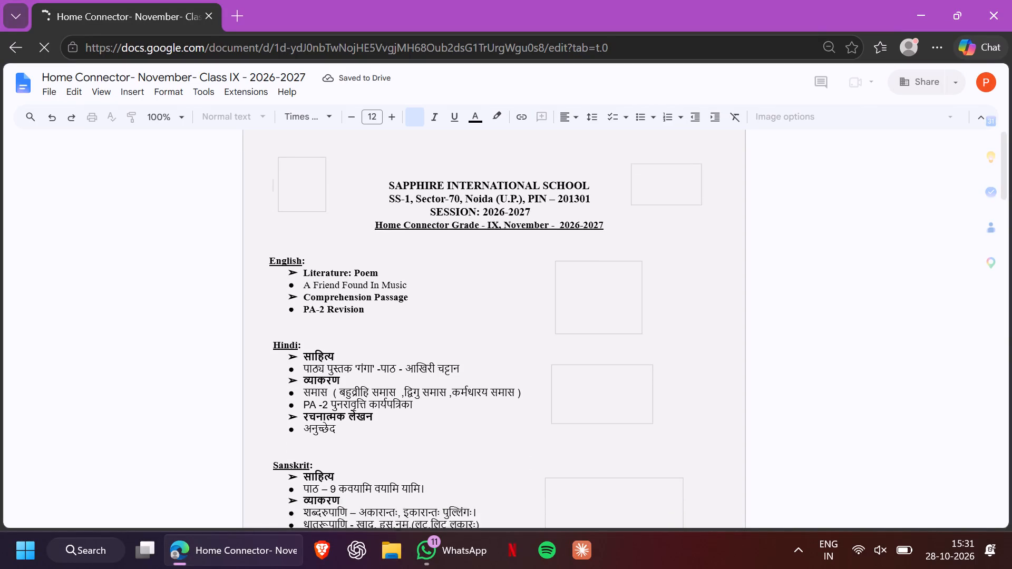
pyautogui.scroll(-1, 492, 449)
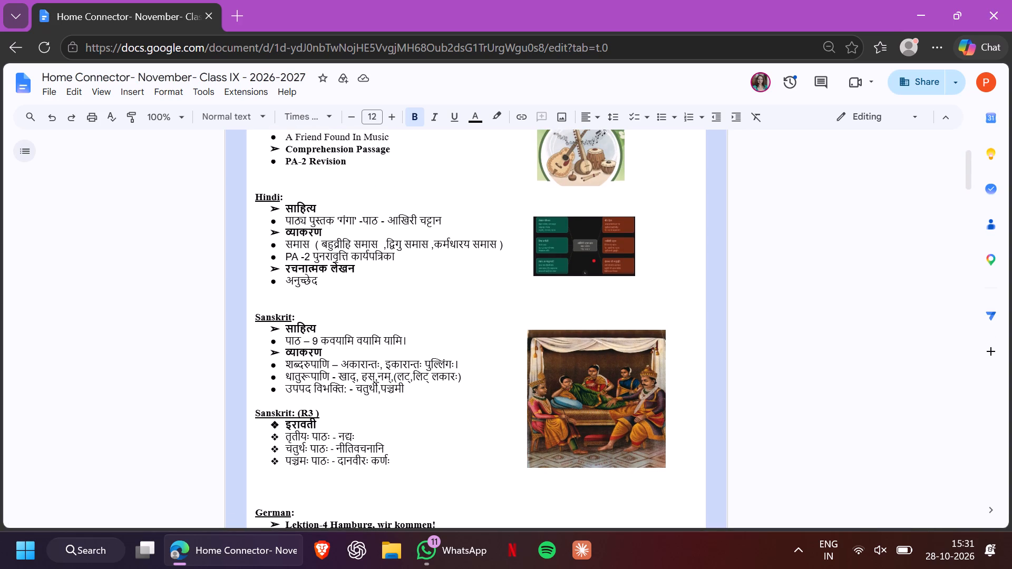
pyautogui.moveTo(254, 199); pyautogui.dragTo(298, 200)
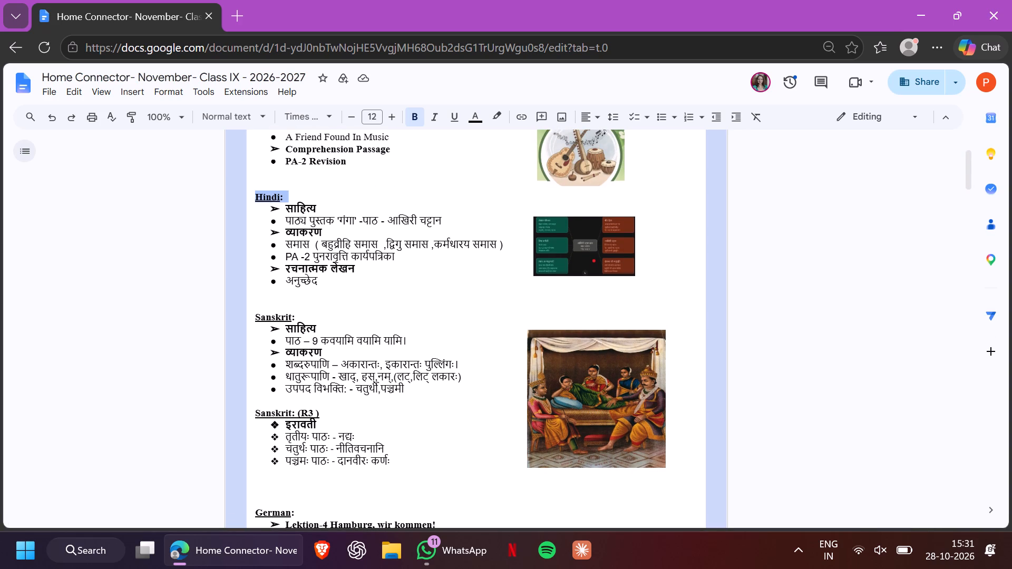
pyautogui.moveTo(298, 200); pyautogui.dragTo(321, 206)
pyautogui.hotkey('ctrl', 'c')
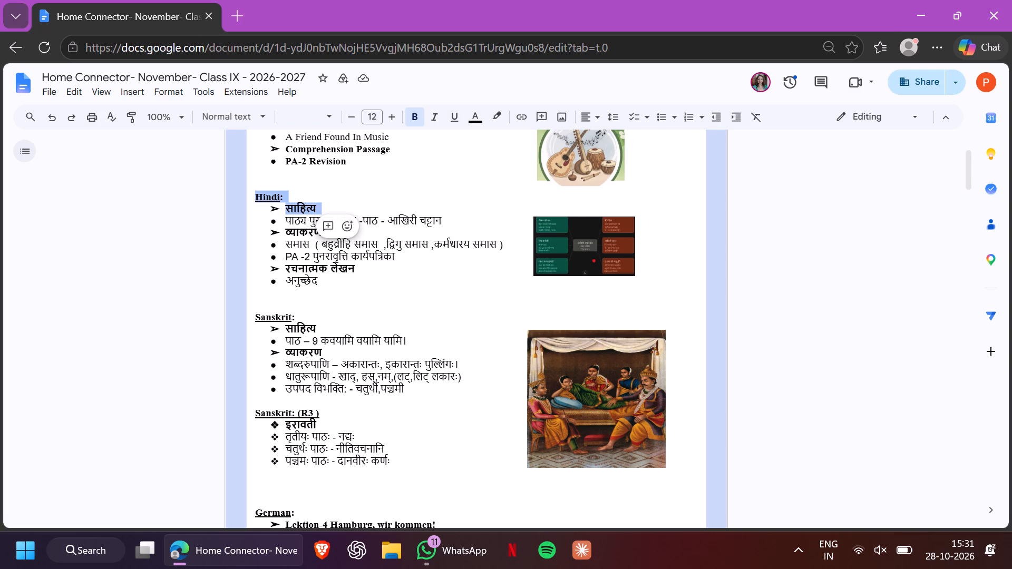
pyautogui.click(328, 283)
pyautogui.press('Return')
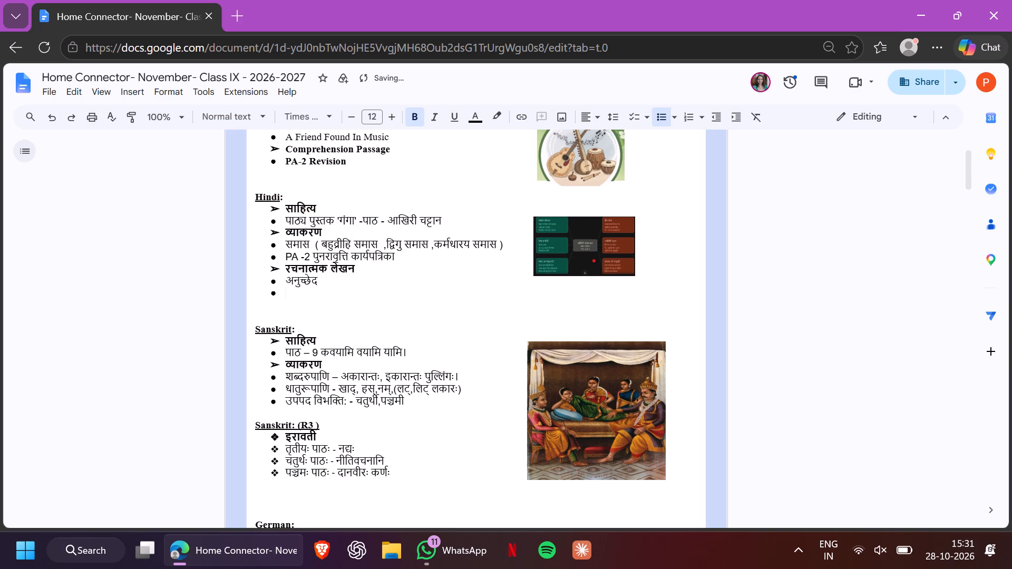
pyautogui.press('BackSpace')
pyautogui.press('BackSpace')
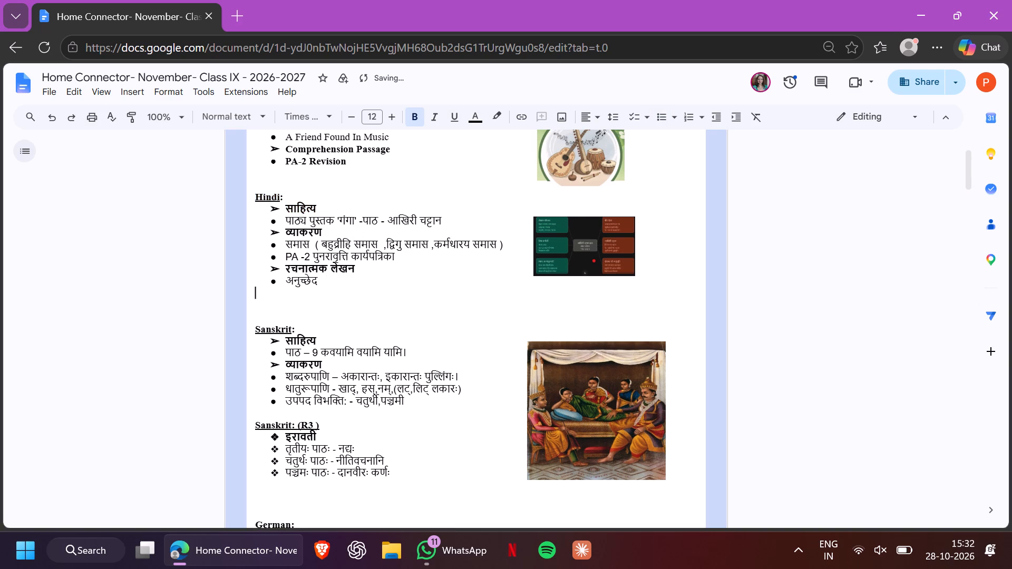
pyautogui.hotkey('ctrl', 'h')
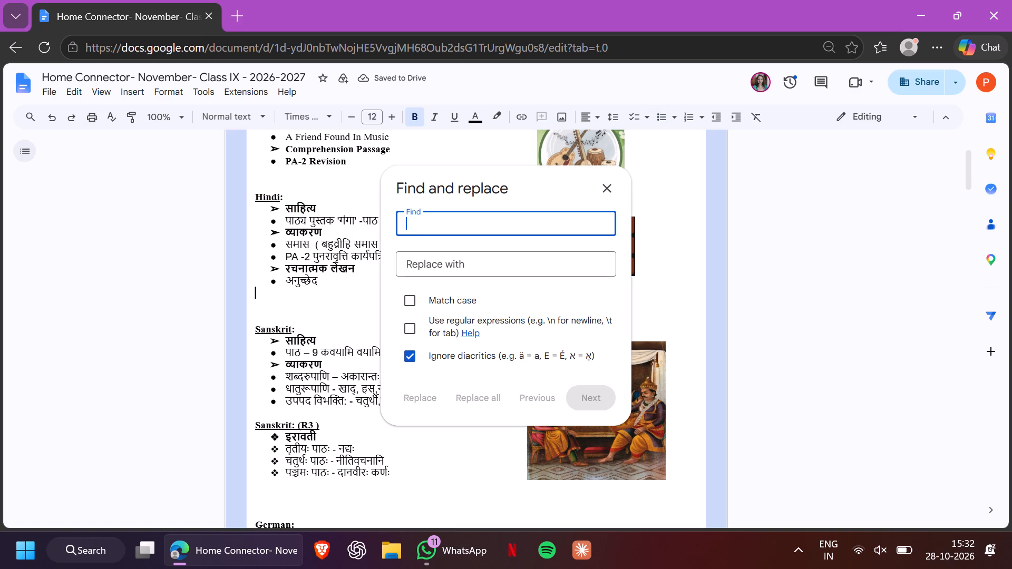
pyautogui.click(600, 191)
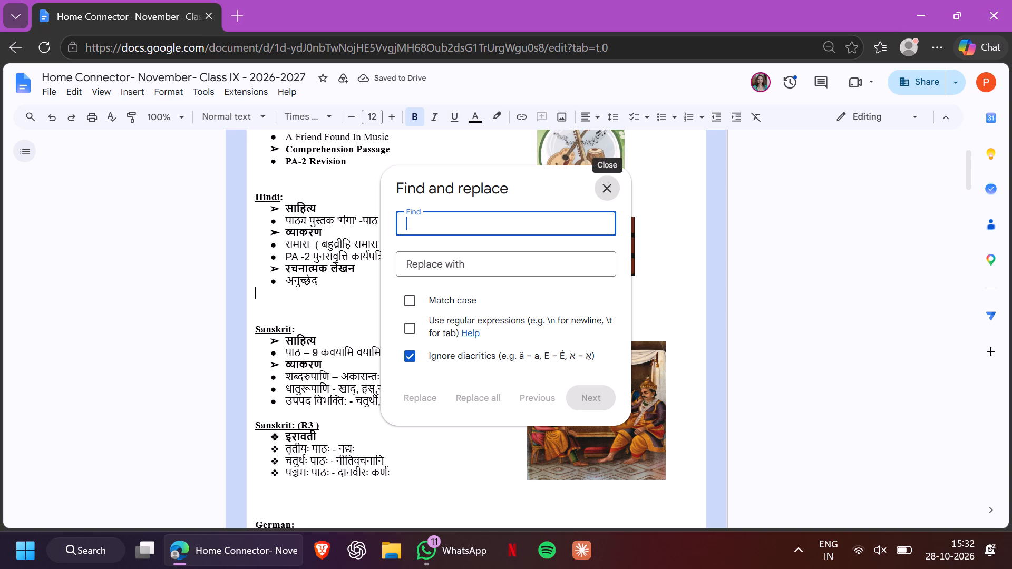
pyautogui.hotkey('ctrl', 'v')
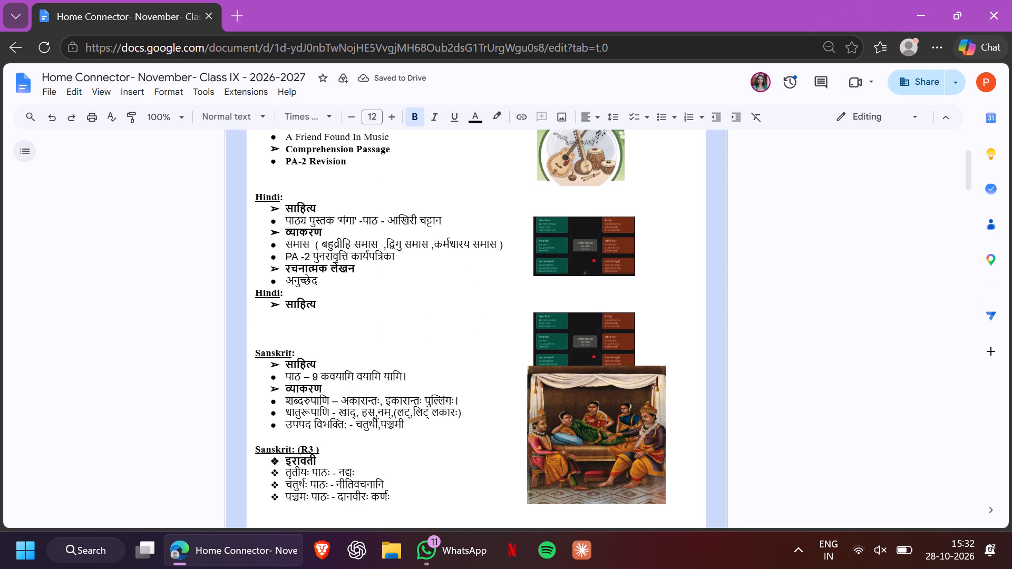
# Add "(R 3)" after the colon of the pasted Hindi heading.
pyautogui.click(287, 297)
pyautogui.hotkey('shift', '(')
pyautogui.hotkey('shift', 'r')
pyautogui.press('space')
pyautogui.write('3')
pyautogui.hotkey('shift', ')')
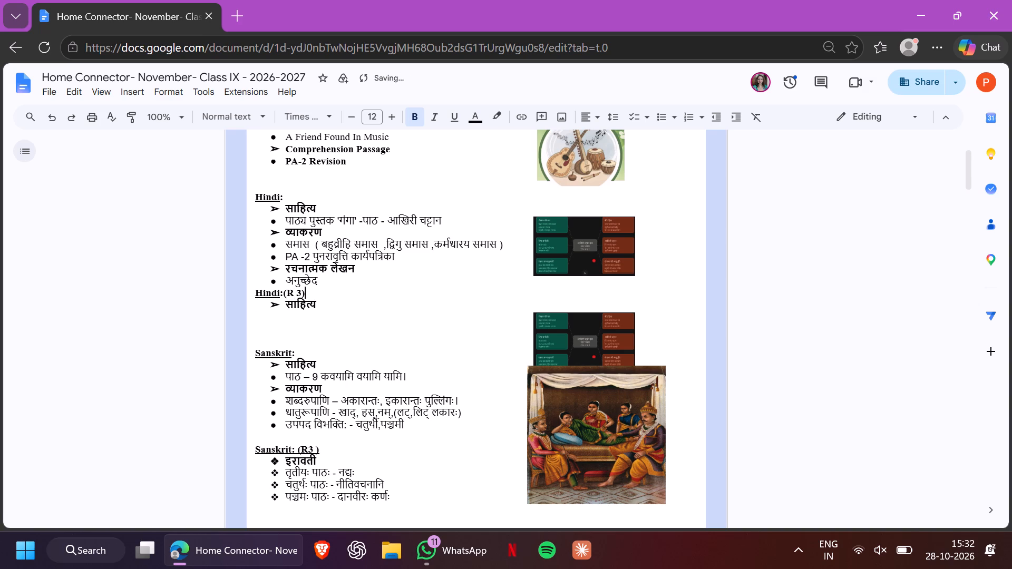
# Delete the word साहित्य and its arrow bullet under the Hindi (R 3) heading, keeping an empty line.
pyautogui.click(320, 305)
pyautogui.press('BackSpace')
pyautogui.press('BackSpace')
pyautogui.press('BackSpace')
pyautogui.press('BackSpace')
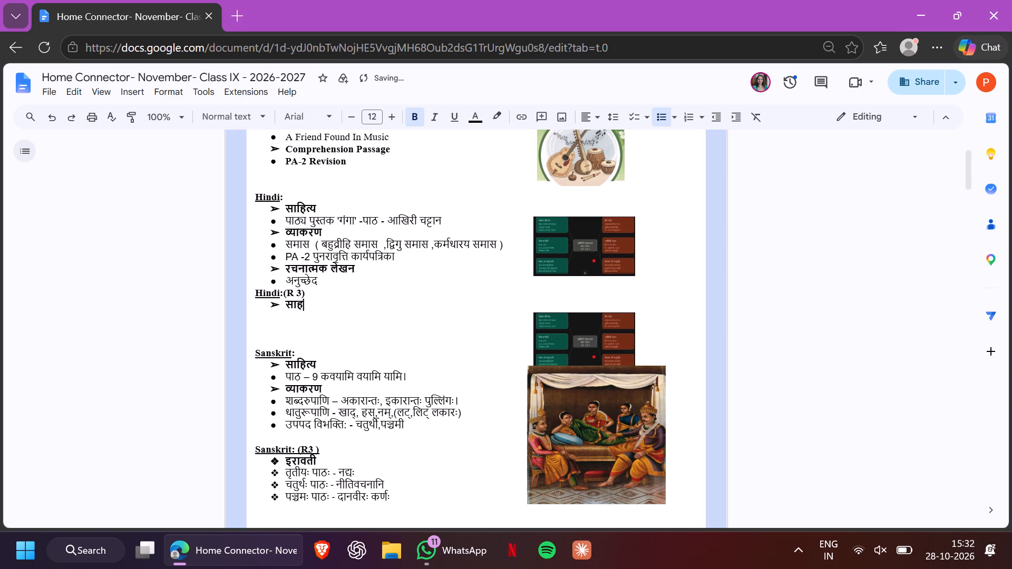
pyautogui.press('BackSpace')
pyautogui.press('BackSpace')
pyautogui.press('BackSpace')
pyautogui.press('BackSpace')
pyautogui.press('BackSpace')
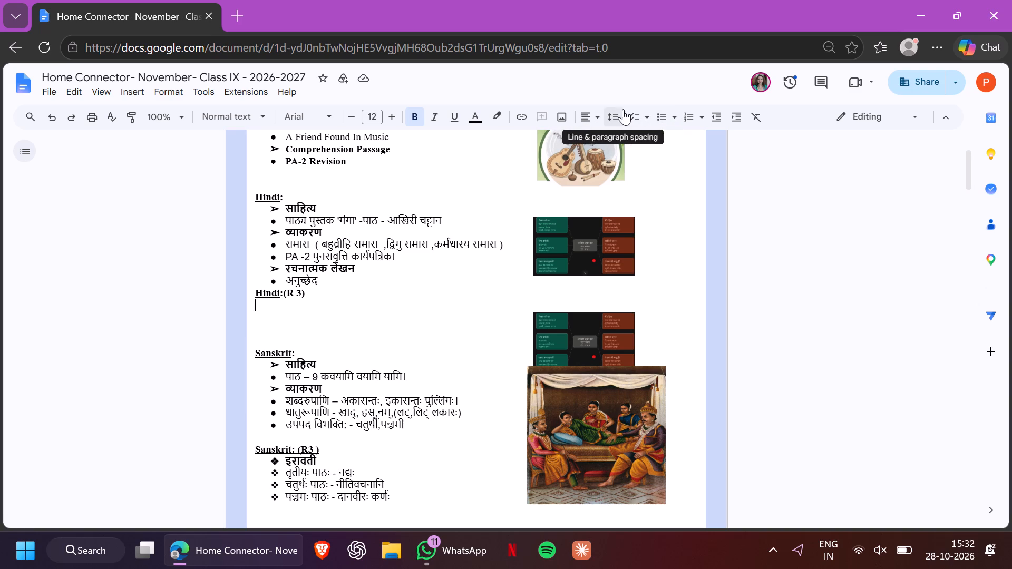
# Apply the diamond bullet style to the empty line under the Hindi (R 3) heading.
pyautogui.click(664, 120)
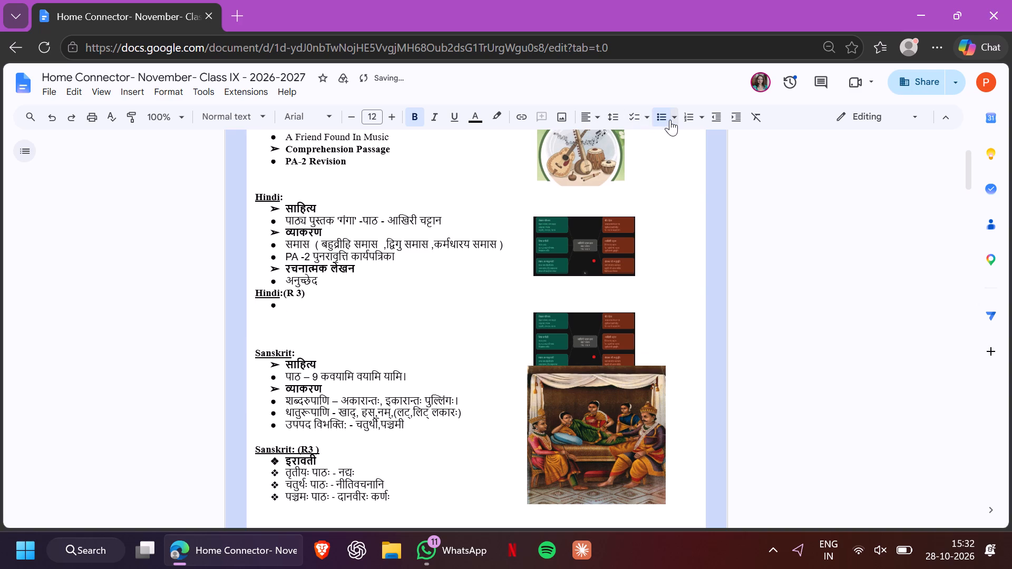
pyautogui.click(670, 119)
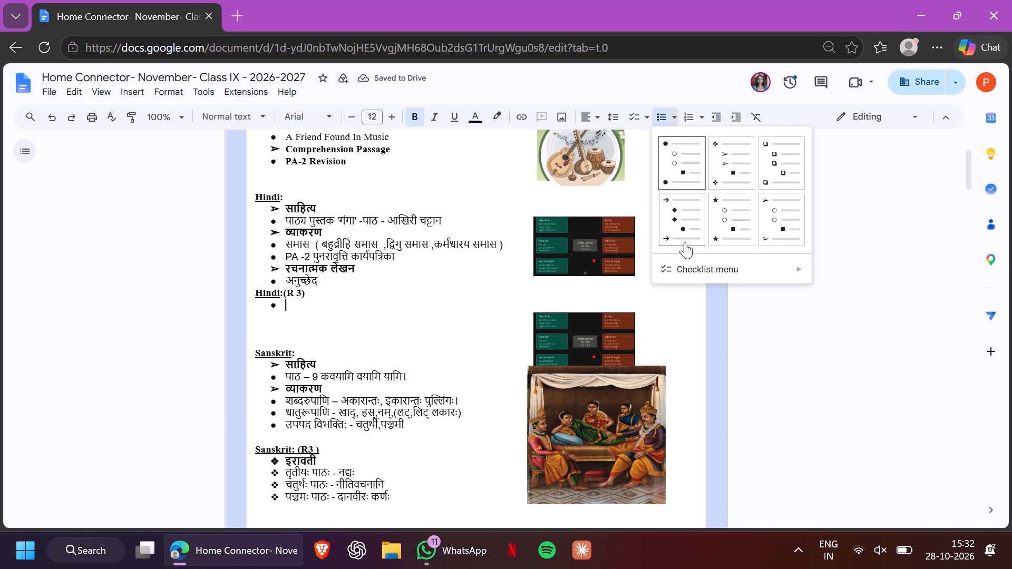
pyautogui.click(716, 180)
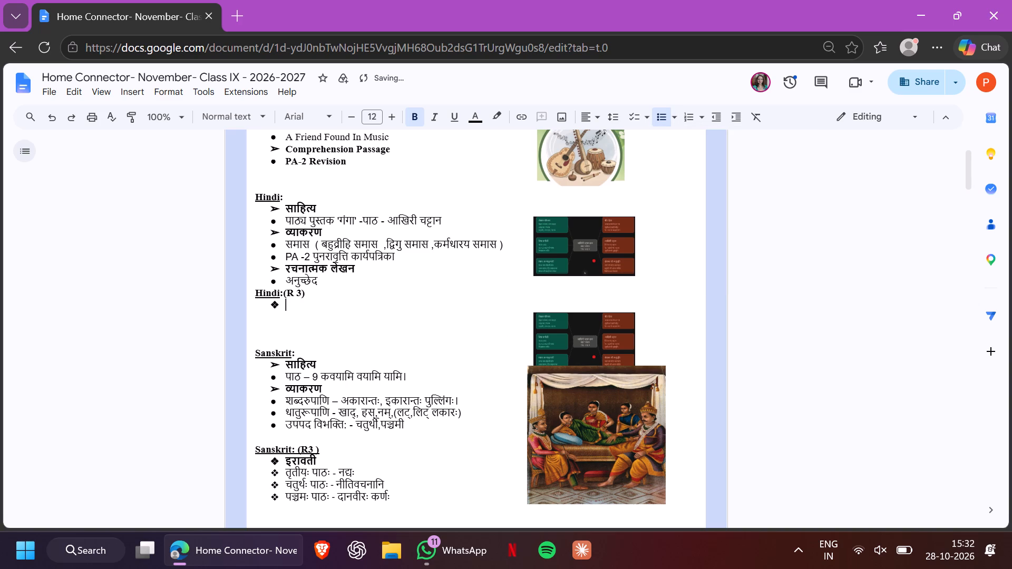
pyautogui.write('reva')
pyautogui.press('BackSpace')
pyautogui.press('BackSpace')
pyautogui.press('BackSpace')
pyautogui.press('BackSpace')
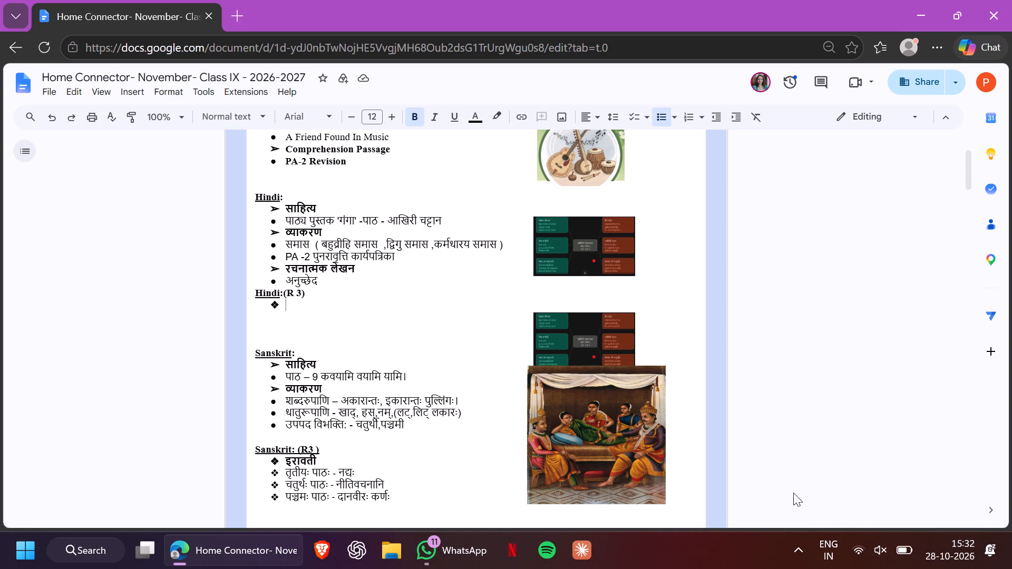
# Switch the keyboard layout to Hindi, enter रेवा at the diamond bullet and add an unbulleted line below it.
pyautogui.click(828, 548)
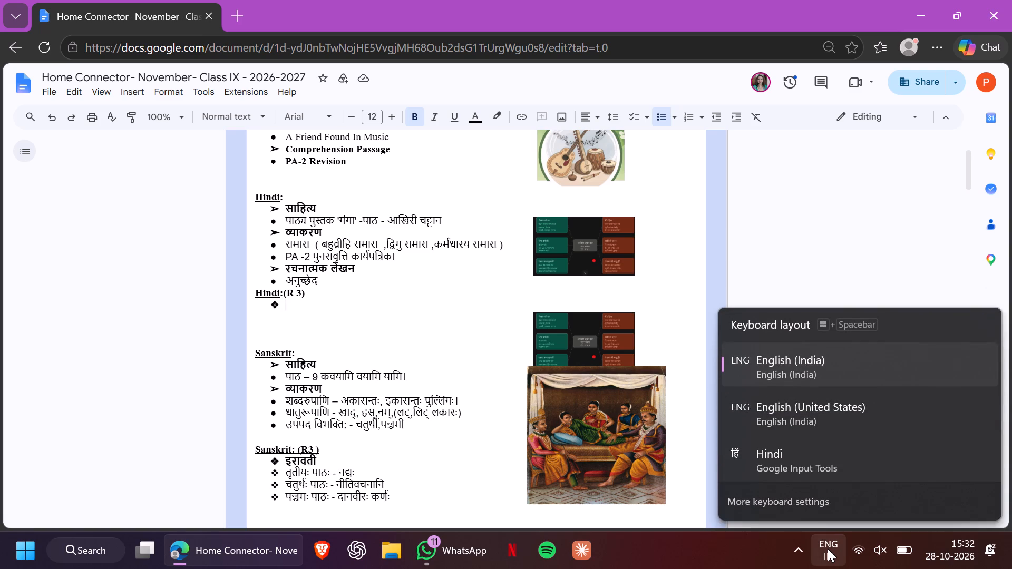
pyautogui.click(788, 455)
pyautogui.write('reva')
pyautogui.press('space')
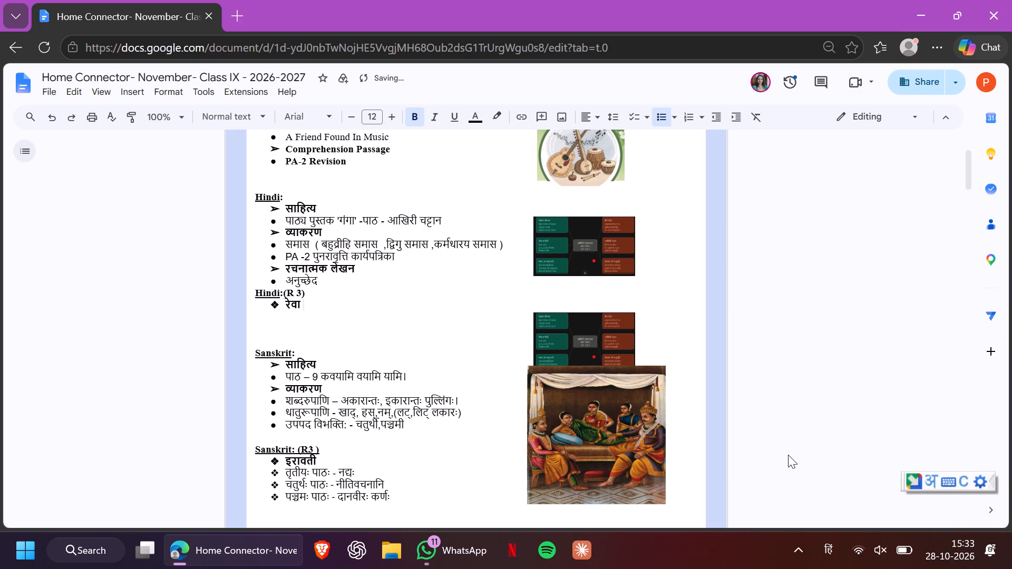
pyautogui.press('Return')
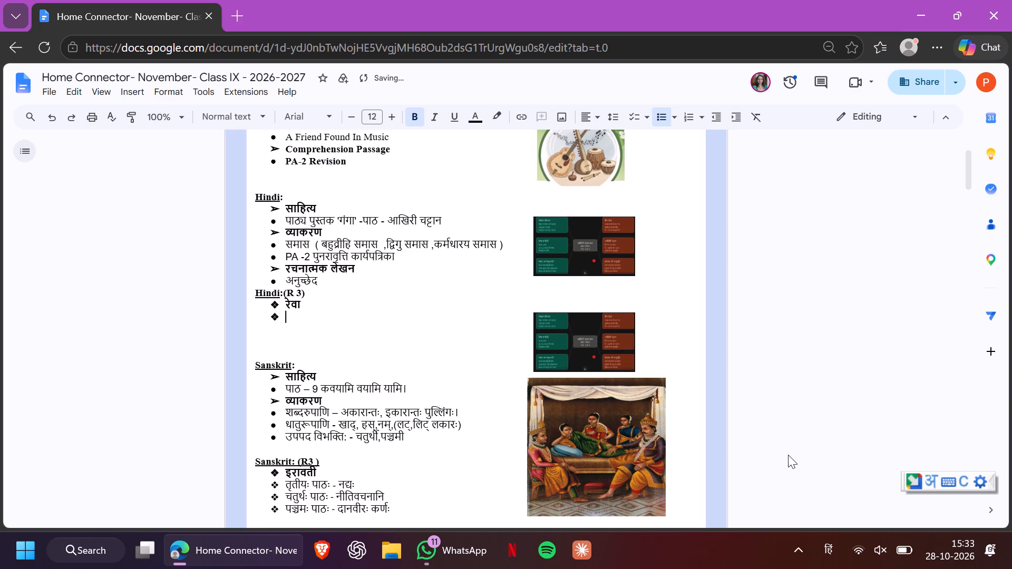
pyautogui.press('BackSpace')
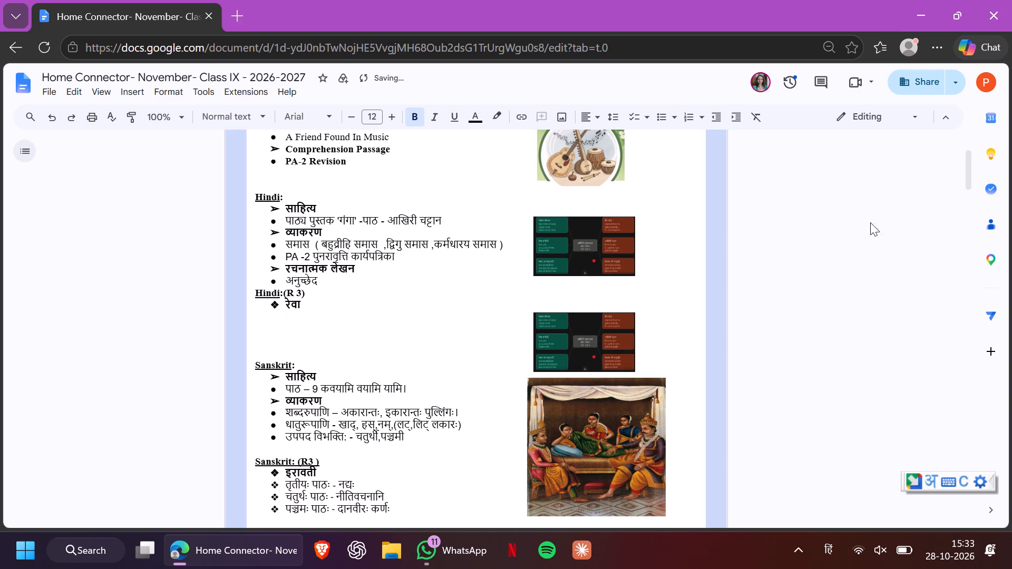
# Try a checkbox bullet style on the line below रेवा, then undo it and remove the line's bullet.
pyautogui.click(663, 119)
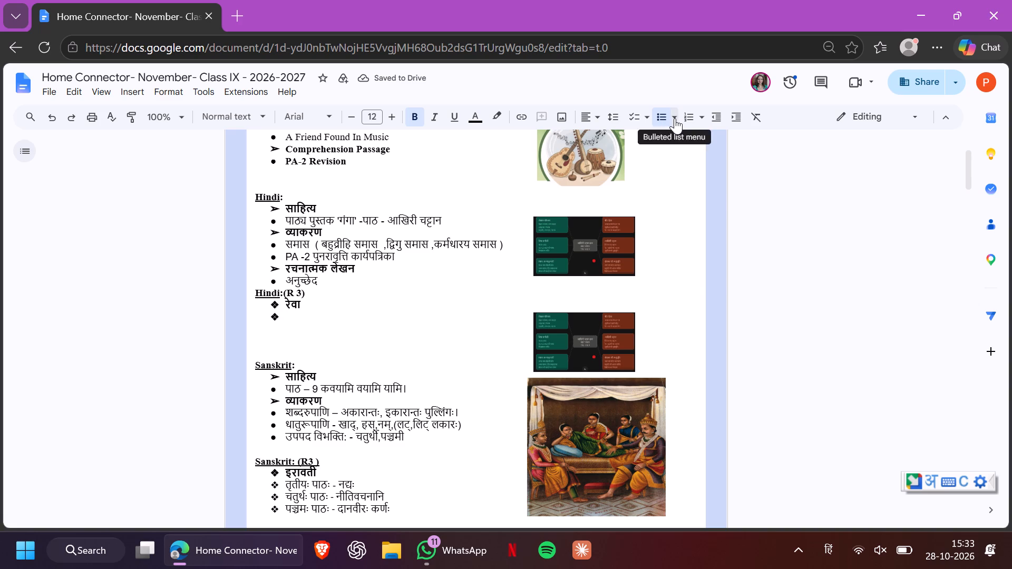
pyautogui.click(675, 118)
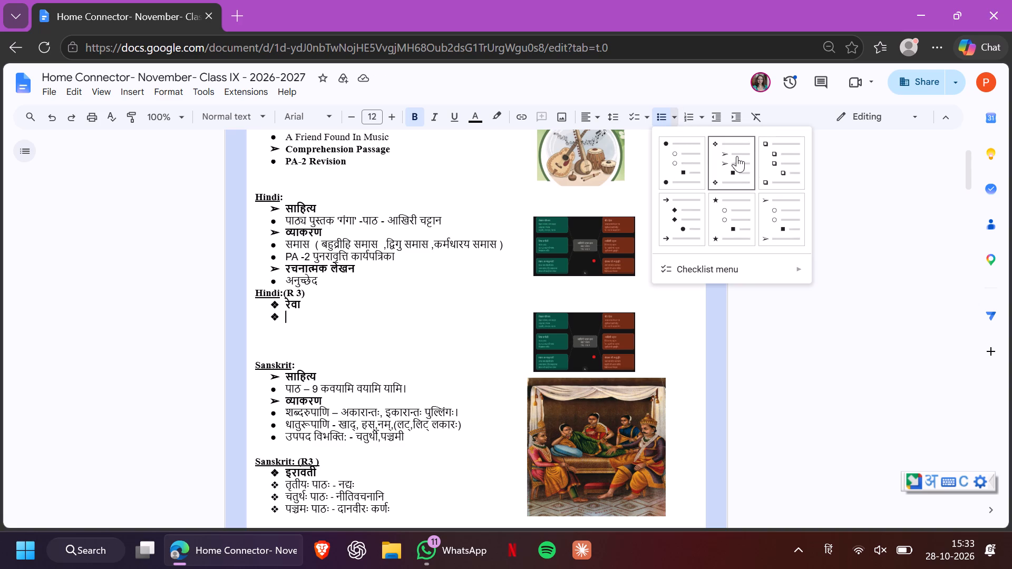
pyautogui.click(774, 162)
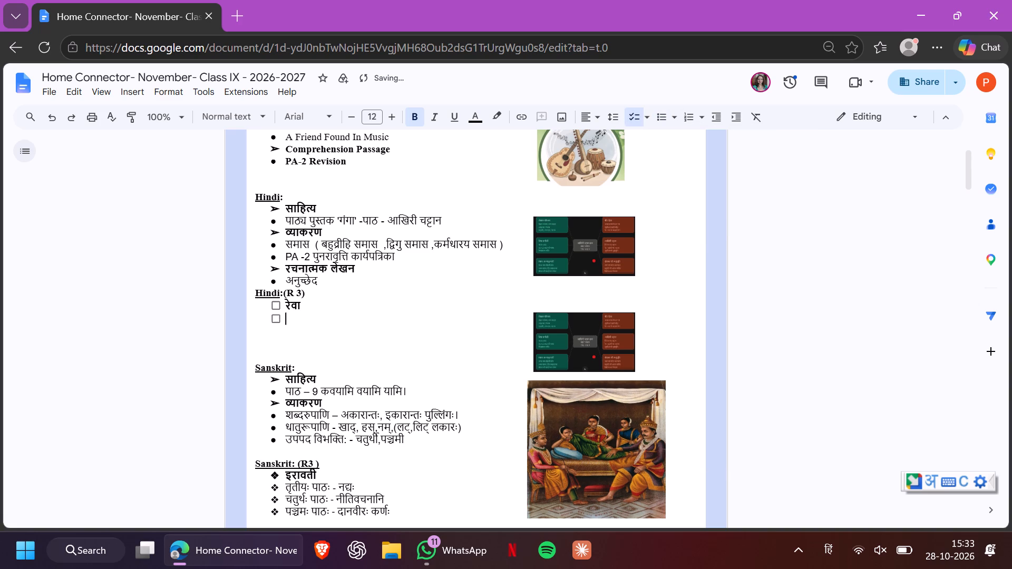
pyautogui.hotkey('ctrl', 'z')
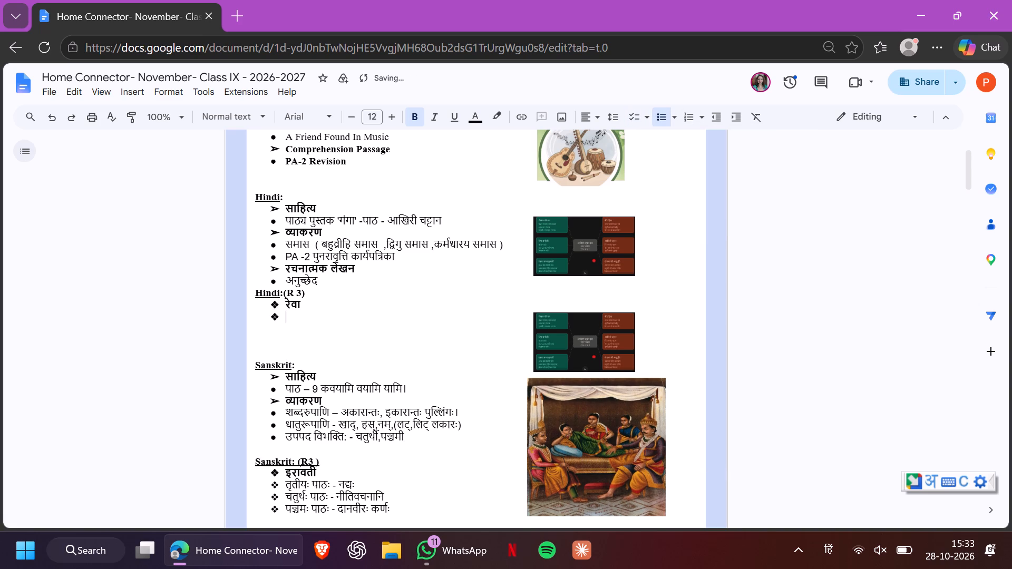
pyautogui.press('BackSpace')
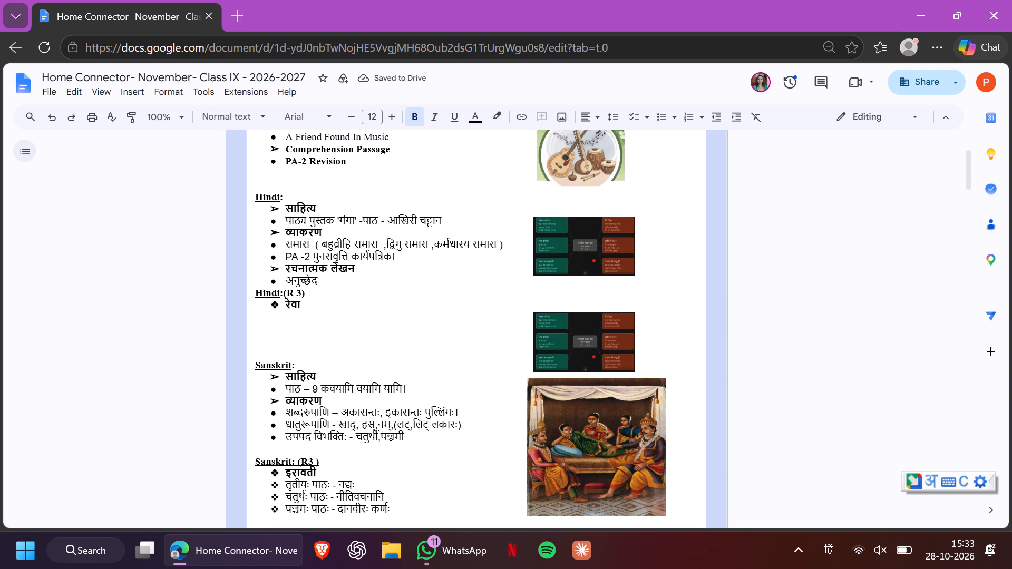
# Enter "पाठ-4 बसंती हवा (कविता )" on the unbulleted line below रेवा.
pyautogui.write('paath')
pyautogui.write('-4')
pyautogui.press('space')
pyautogui.write('basnti hawa')
pyautogui.press('space')
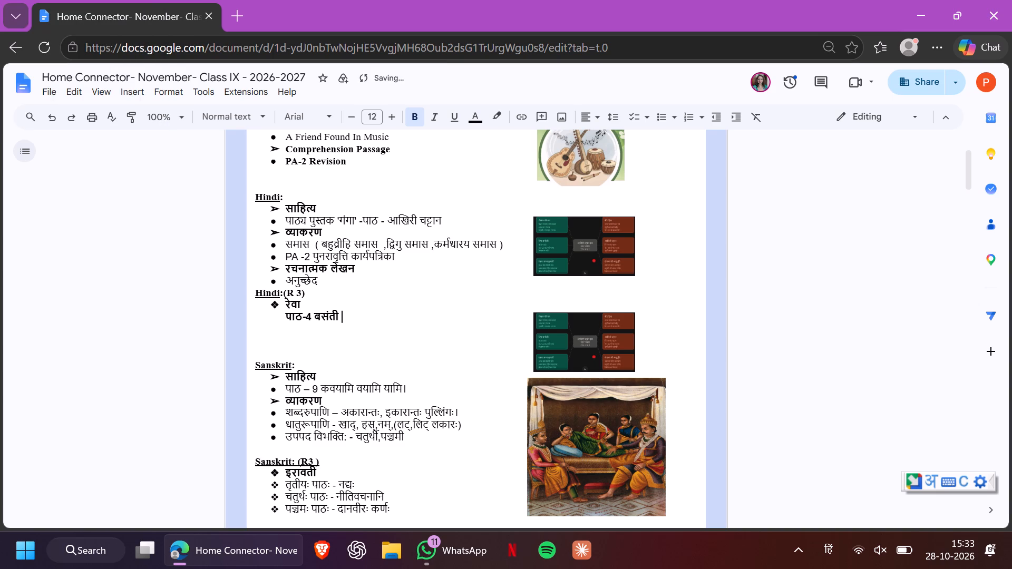
pyautogui.write('(kavita')
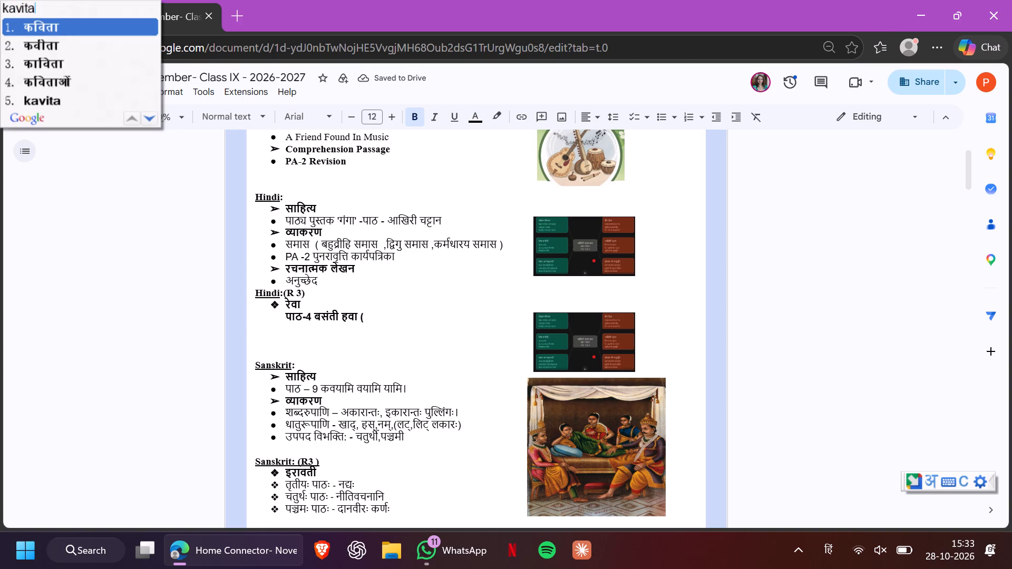
pyautogui.press('space')
pyautogui.hotkey('shift', ')')
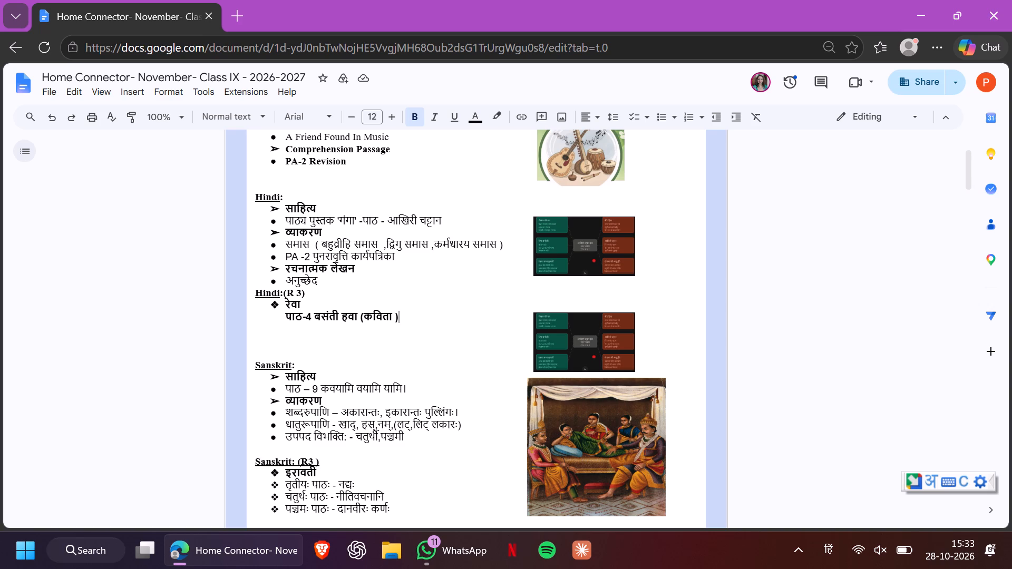
# Start a new line below the पाठ-4 entry with "पाठ-5".
pyautogui.press('Return')
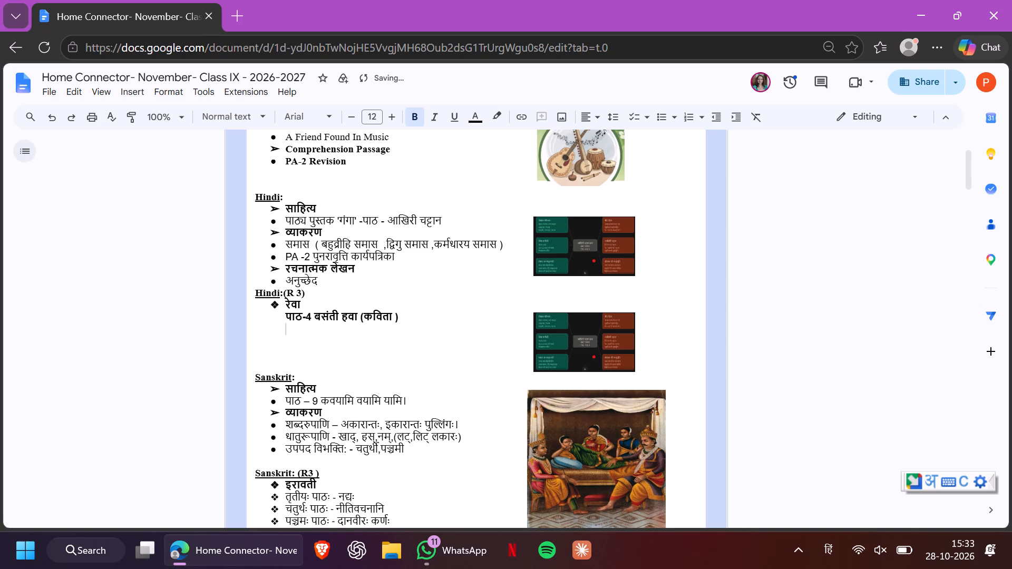
pyautogui.write('paath-5')
pyautogui.press('space')
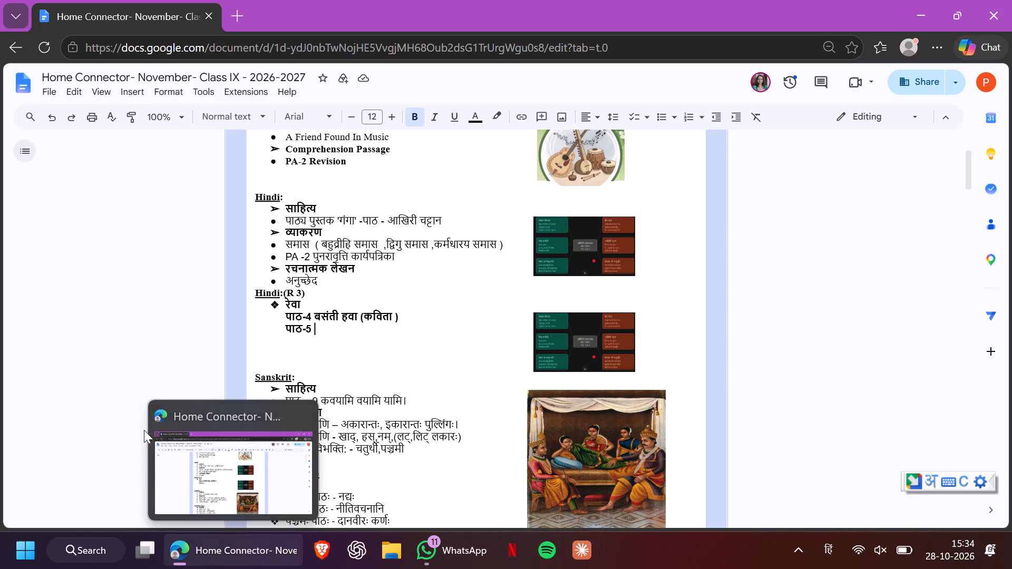
# Search the web in a new browser tab for "रेवा पाठ 4 क्लास 9".
pyautogui.click(238, 11)
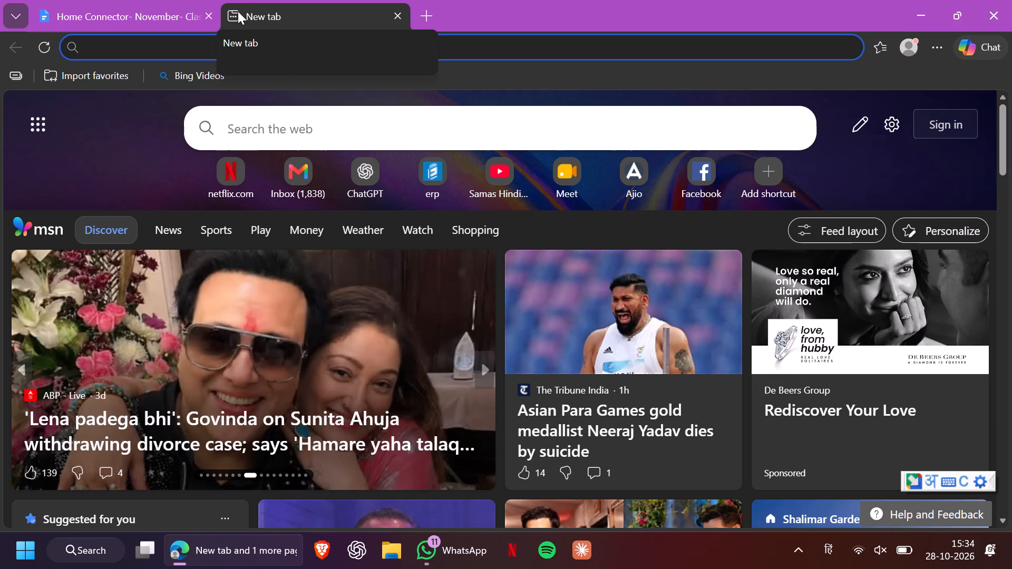
pyautogui.write('reva')
pyautogui.press('space')
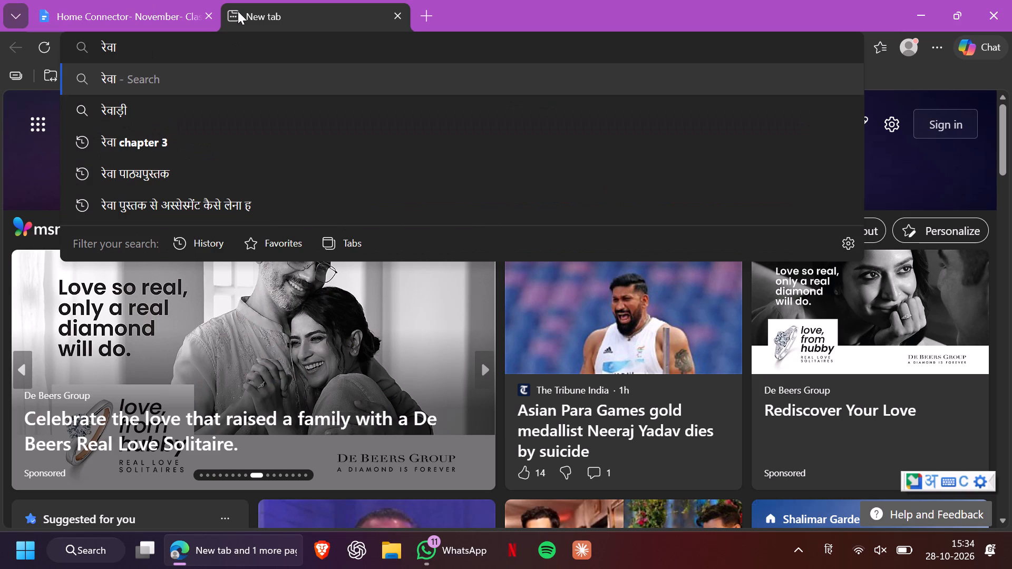
pyautogui.write('paath 4')
pyautogui.press('space')
pyautogui.write('class 9')
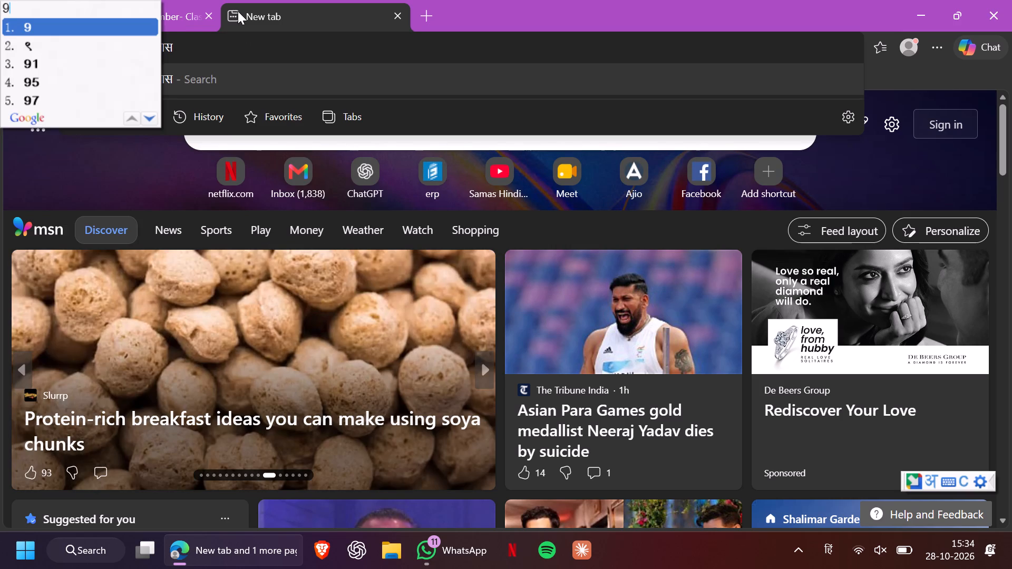
pyautogui.press('Return')
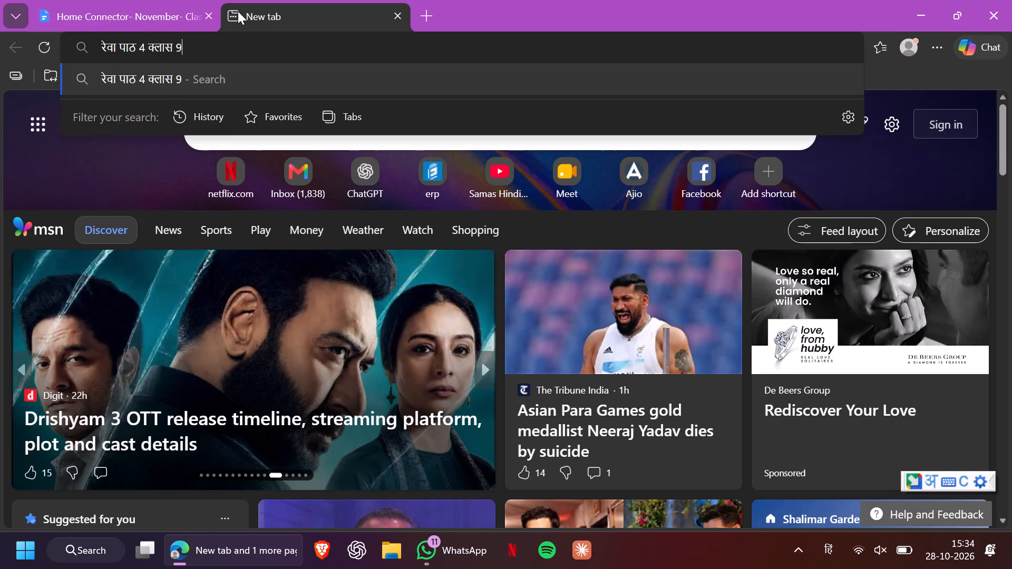
pyautogui.press('Return')
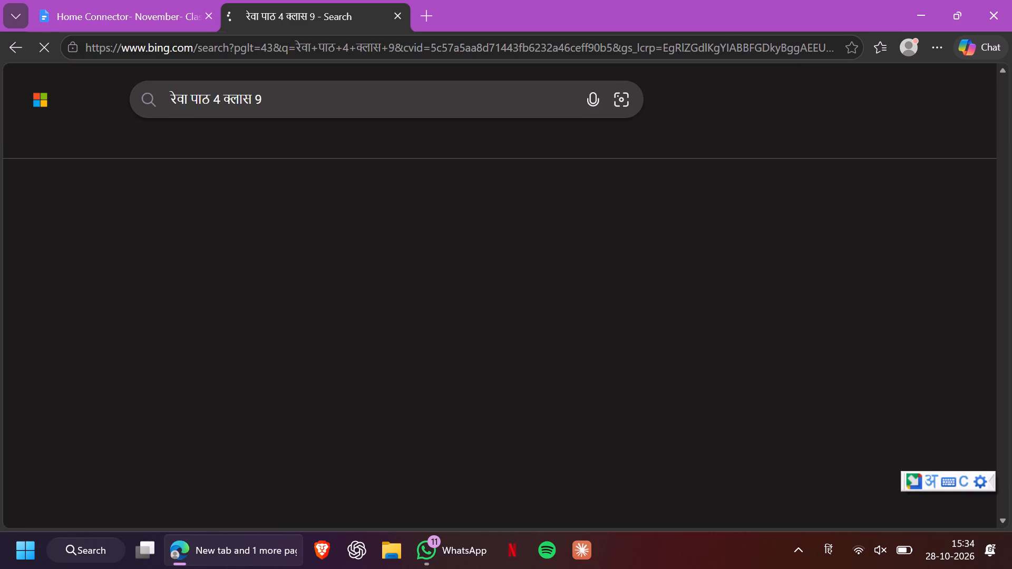
# Look through the search results for the title of रेवा chapter 4.
pyautogui.scroll(-1, 313, 425)
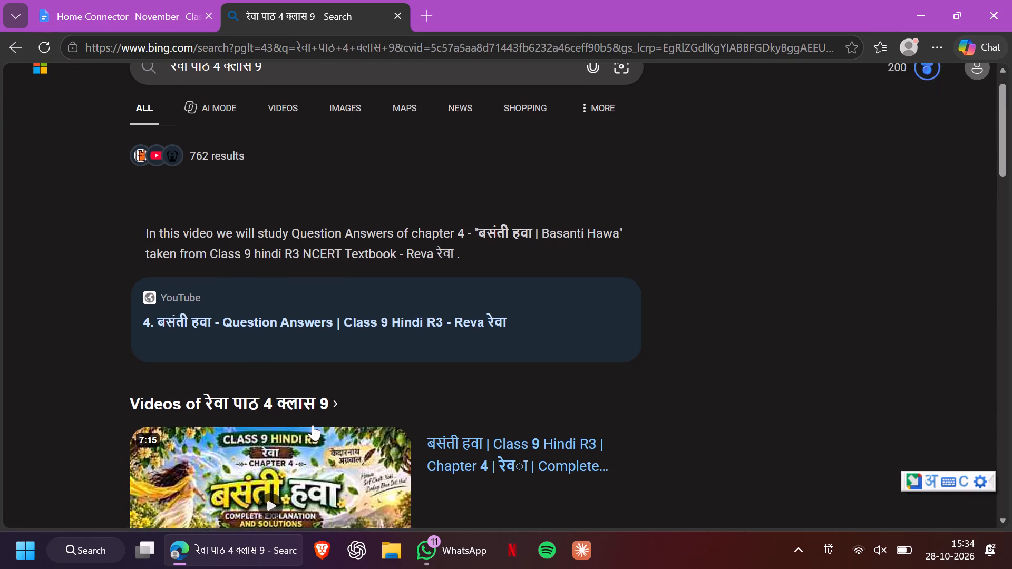
pyautogui.scroll(-2, 313, 425)
pyautogui.scroll(-1, 521, 449)
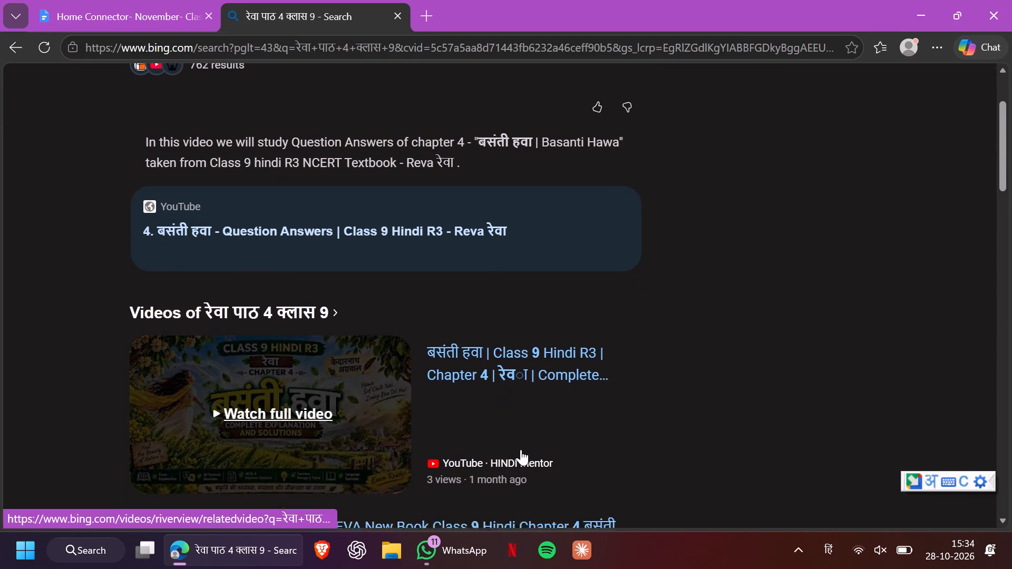
pyautogui.scroll(-1, 521, 449)
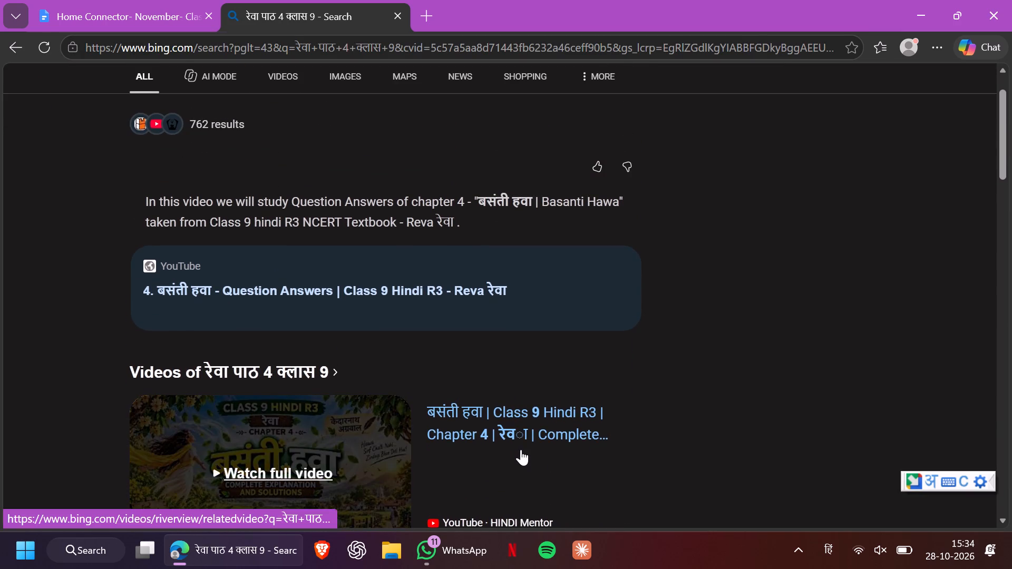
pyautogui.scroll(-2, 521, 449)
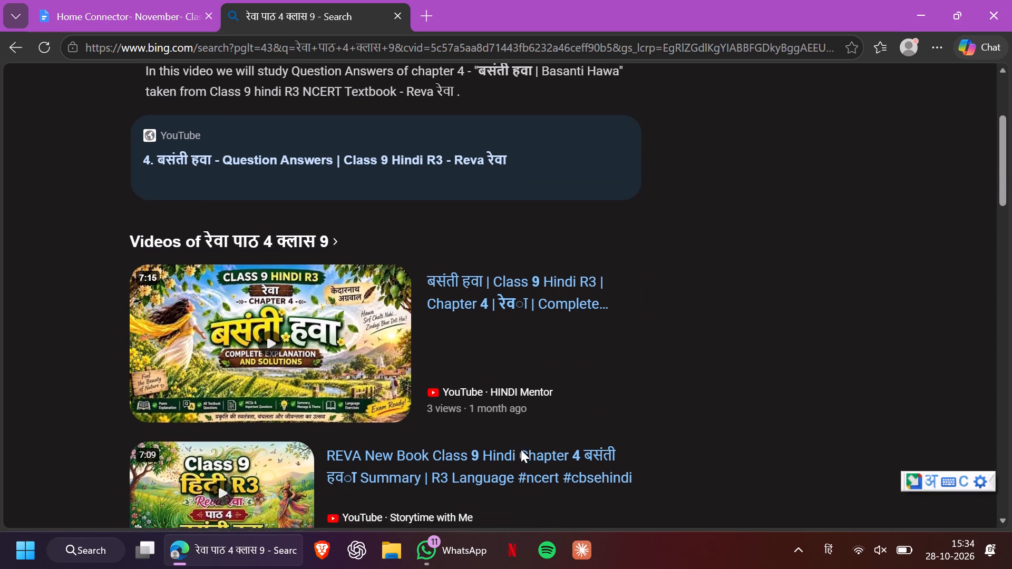
pyautogui.scroll(-2, 521, 449)
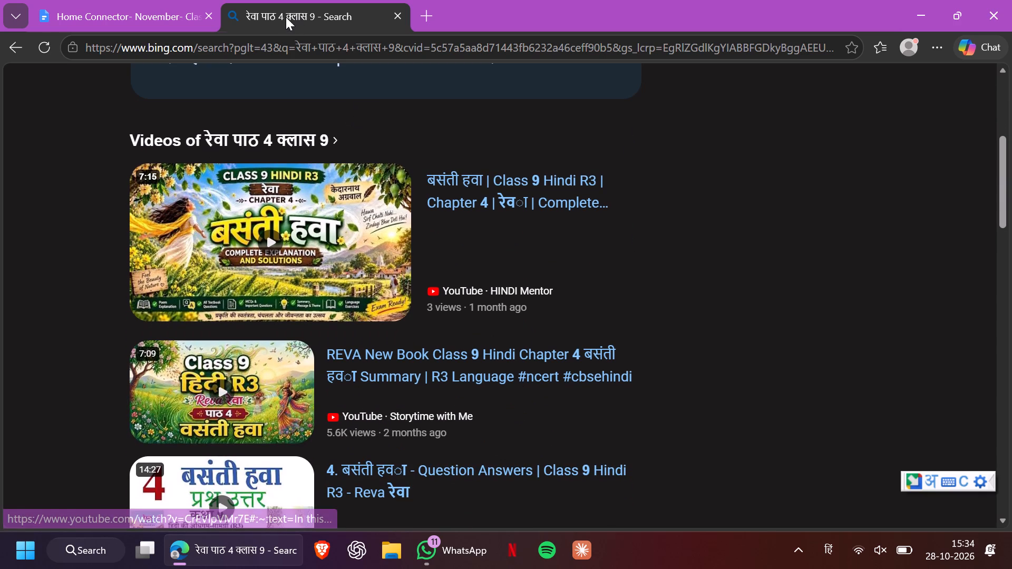
pyautogui.click(285, 17)
pyautogui.doubleClick(281, 16)
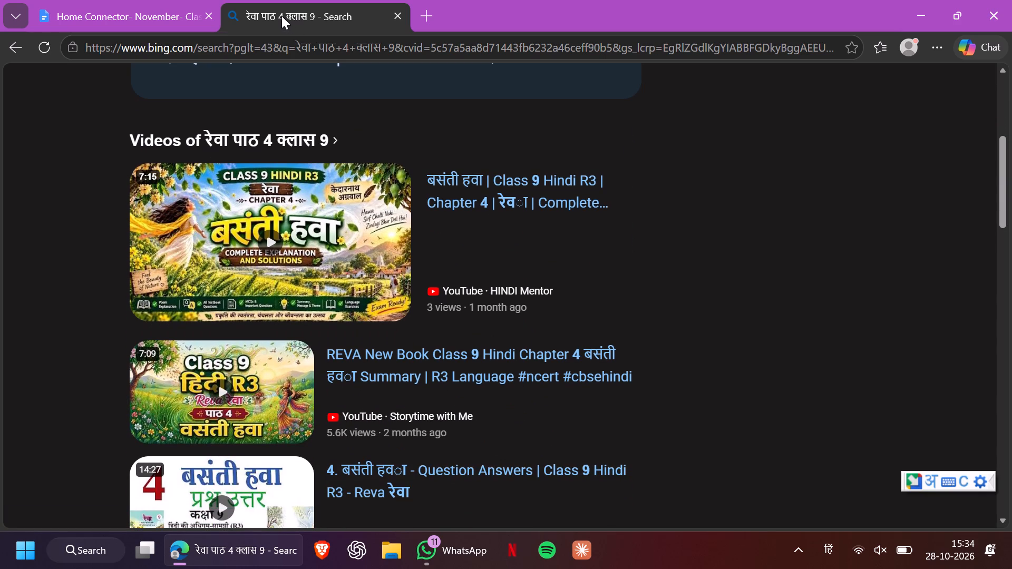
# Change the web search to "रेवा पाठ 5 क्लास 9" and check the results for the chapter's title.
pyautogui.scroll(7, 220, 121)
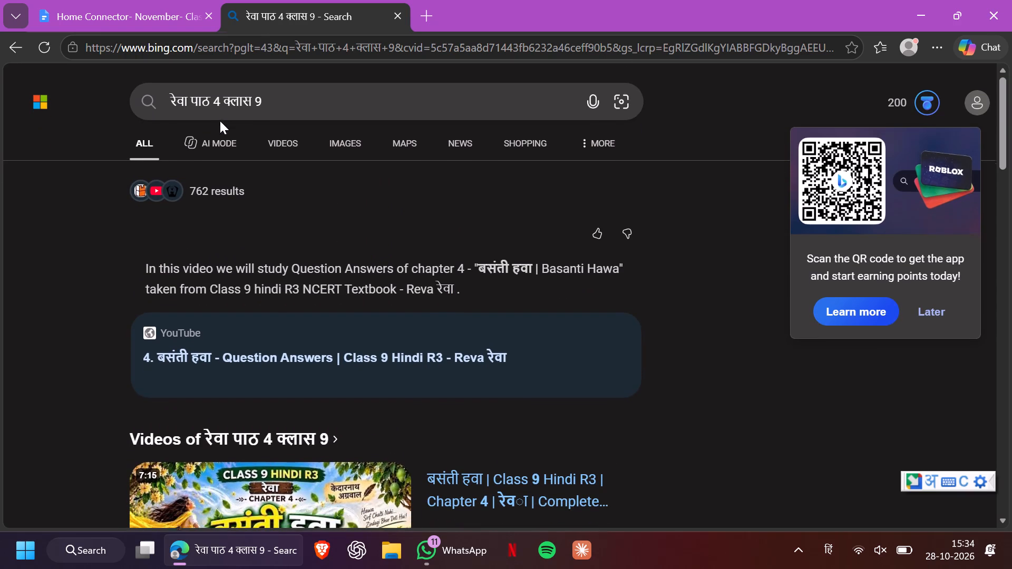
pyautogui.click(217, 102)
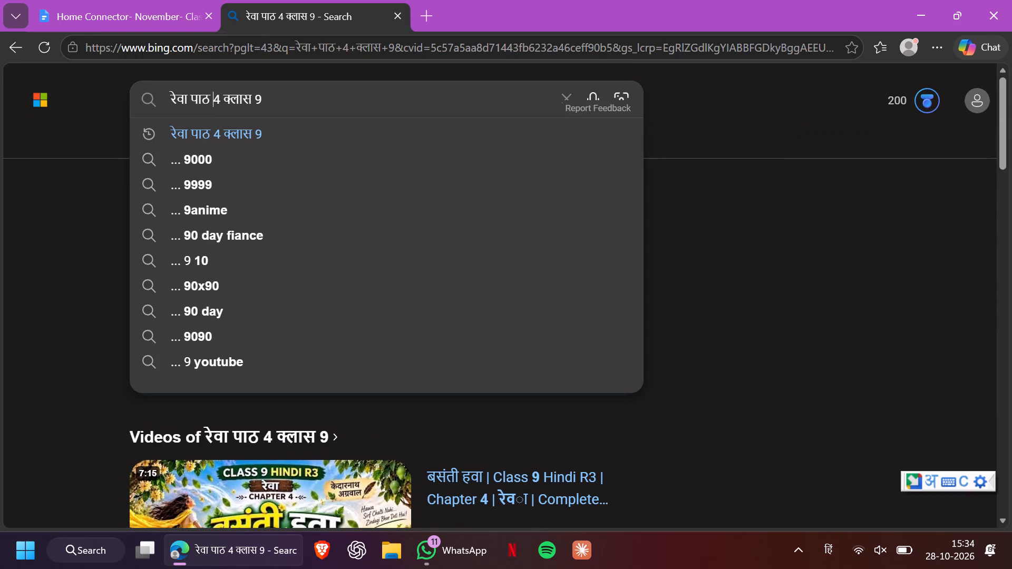
pyautogui.press('Right')
pyautogui.press('Return')
pyautogui.press('BackSpace')
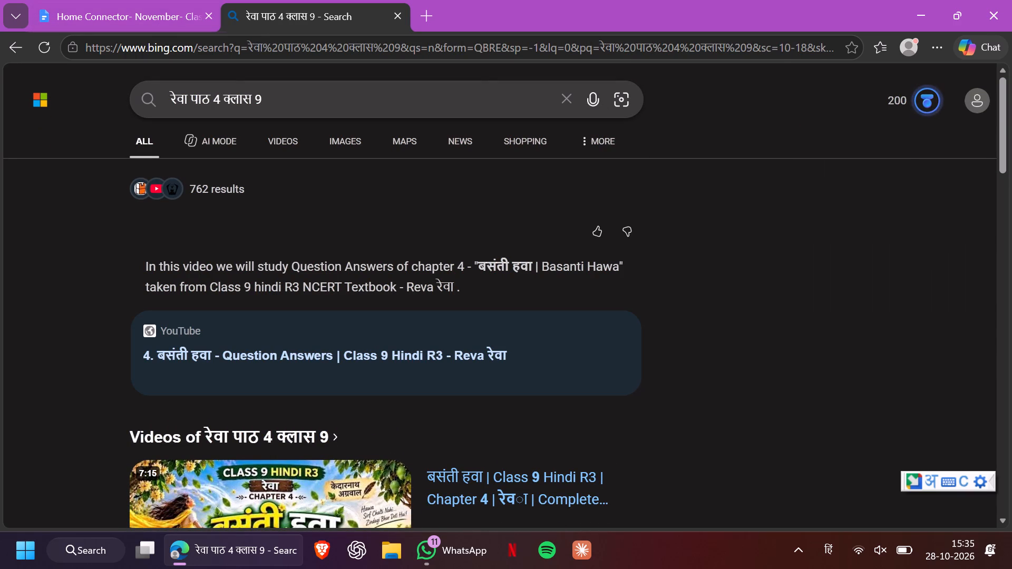
pyautogui.click(222, 104)
pyautogui.press('BackSpace')
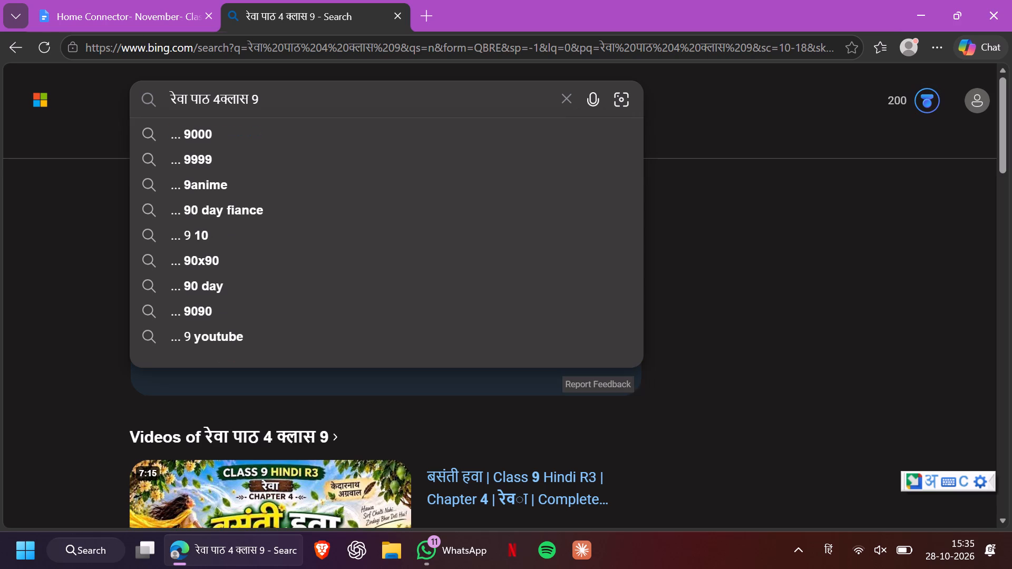
pyautogui.press('BackSpace')
pyautogui.write('5')
pyautogui.press('space')
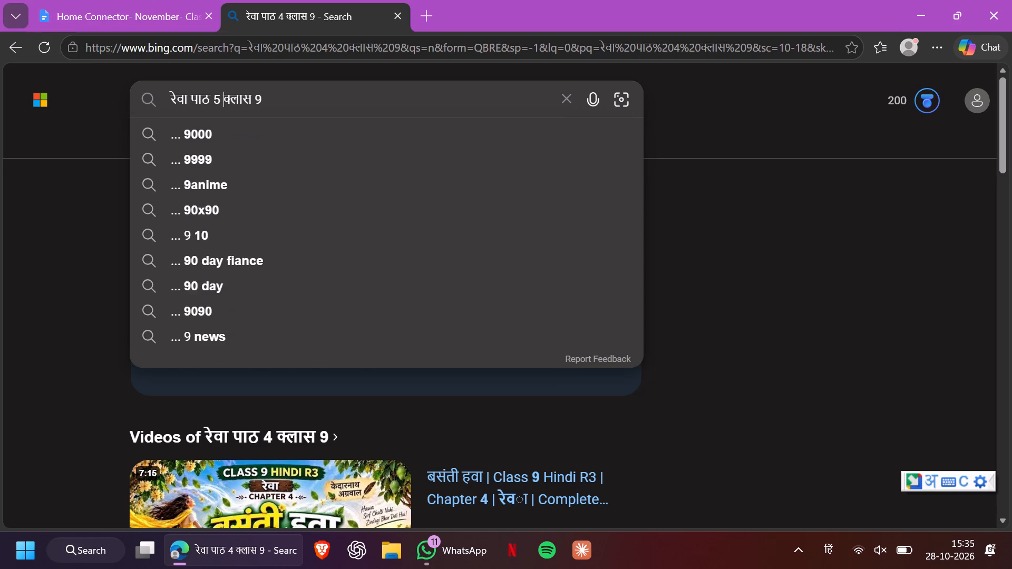
pyautogui.press('Return')
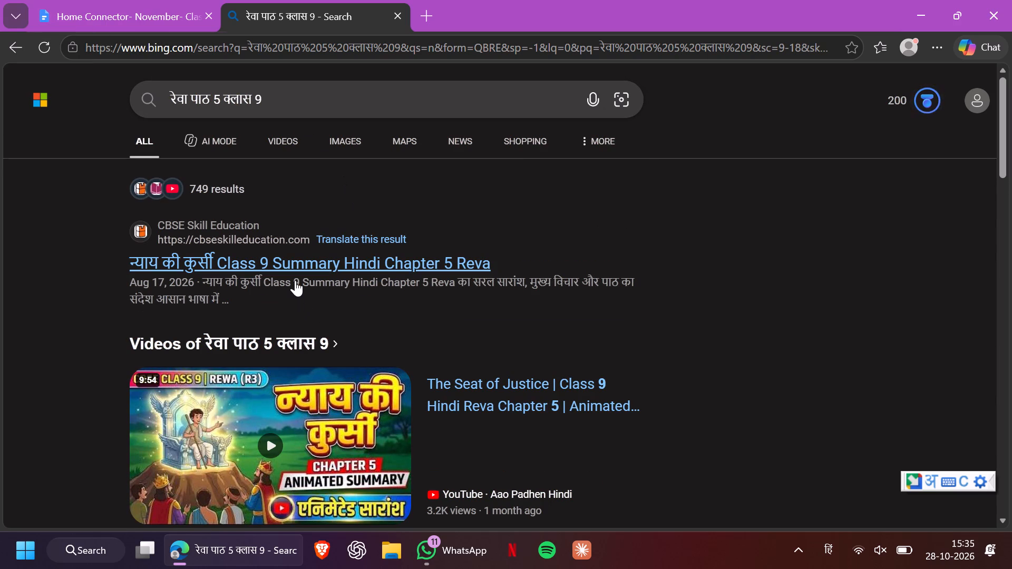
pyautogui.scroll(-2, 297, 278)
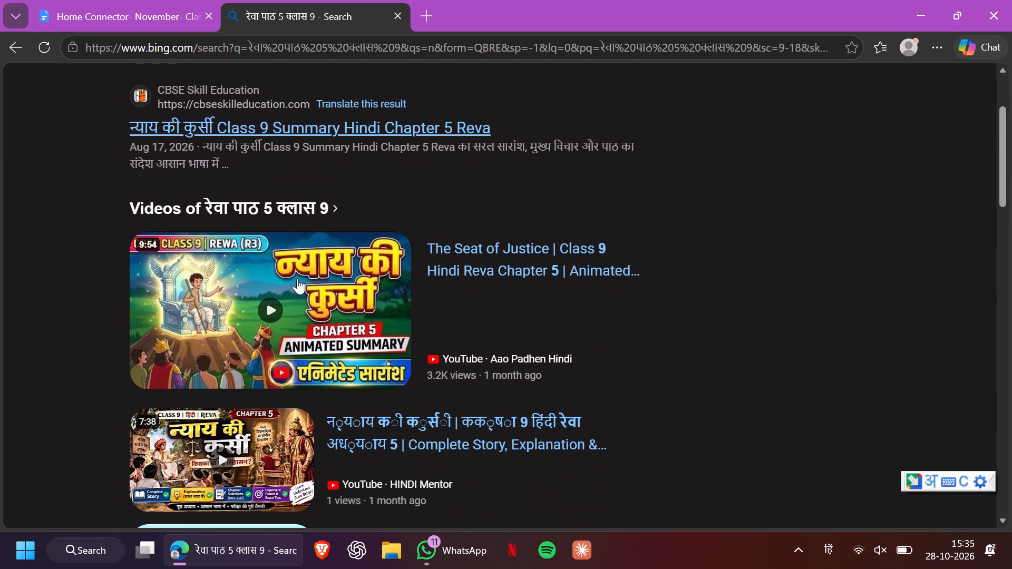
pyautogui.scroll(-2, 297, 278)
pyautogui.click(440, 554)
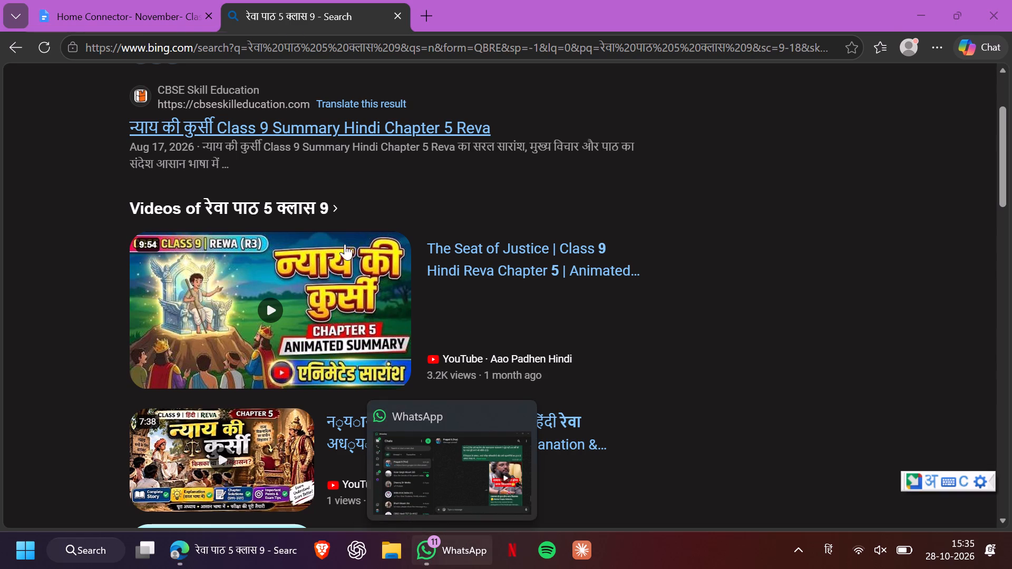
# Return to the Home Connector document and enter "न्याय कि कुर्सी" after पाठ-5 in the Hindi (R 3) section.
pyautogui.click(164, 25)
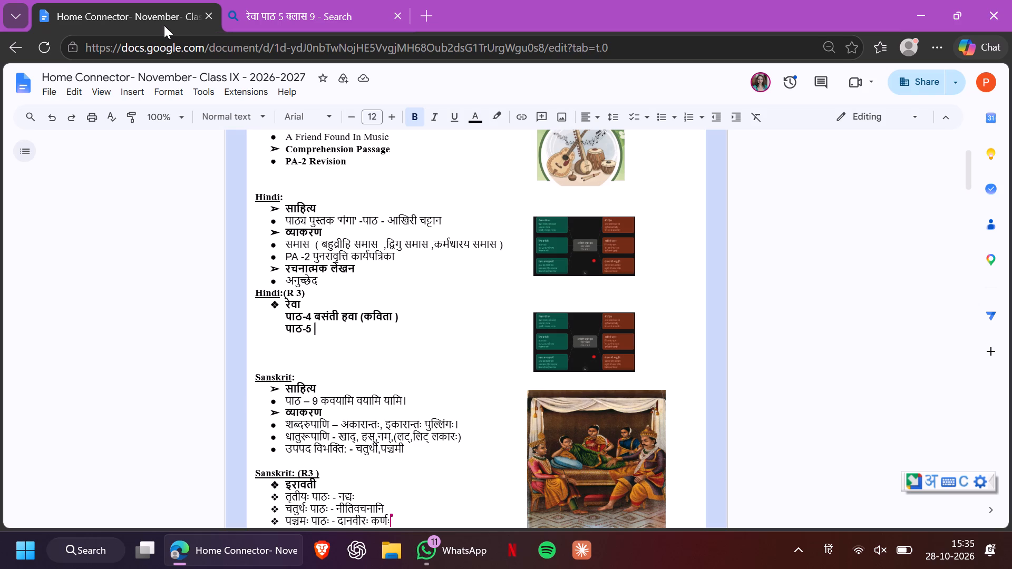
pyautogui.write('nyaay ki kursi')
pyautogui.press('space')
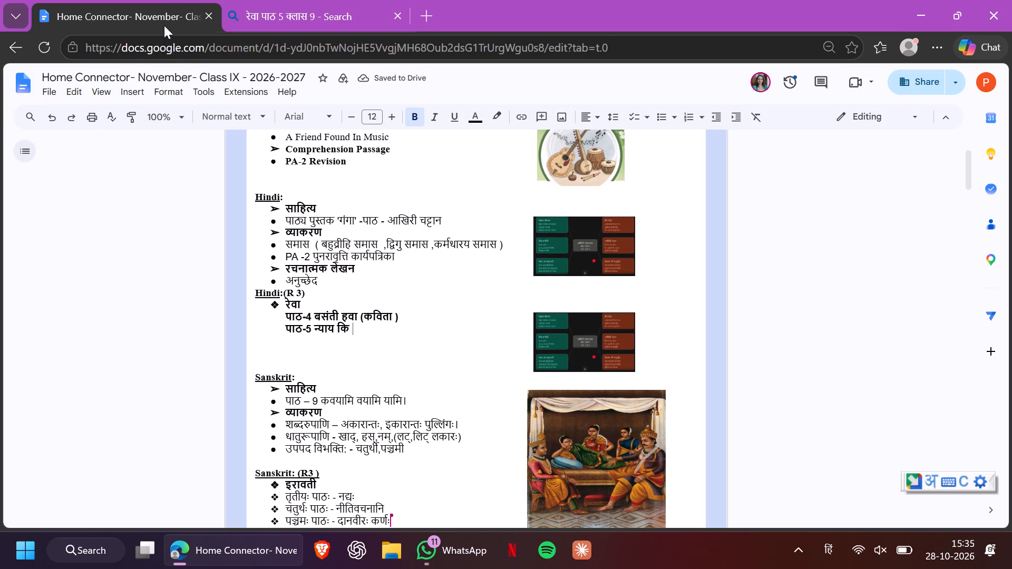
# Place the text cursor directly after कि in the पाठ-5 entry to correct that word.
pyautogui.click(349, 333)
# Replace कि with की in the पाठ-5 entry so it reads "न्याय की कुर्सी".
pyautogui.press('BackSpace')
pyautogui.press('BackSpace')
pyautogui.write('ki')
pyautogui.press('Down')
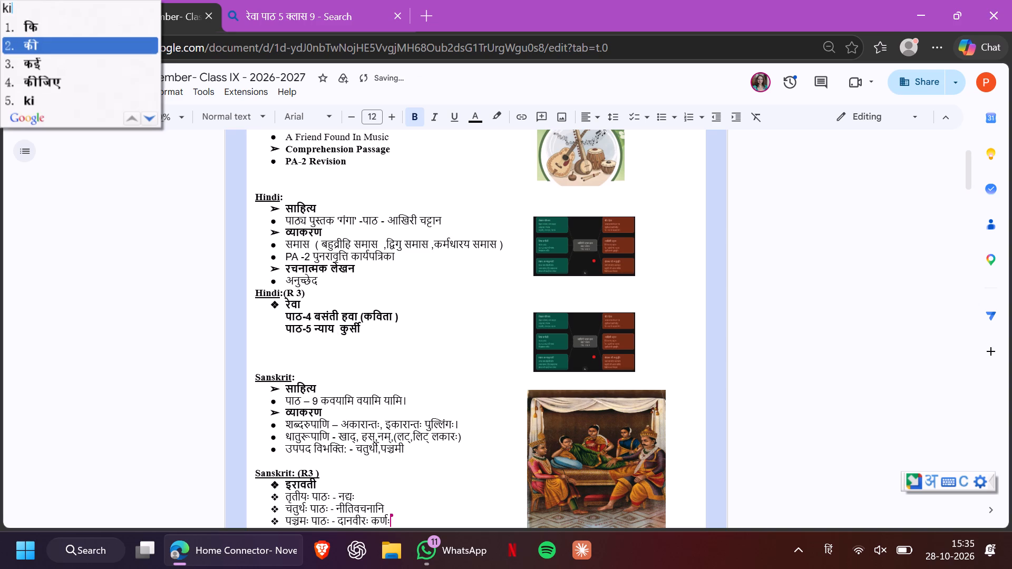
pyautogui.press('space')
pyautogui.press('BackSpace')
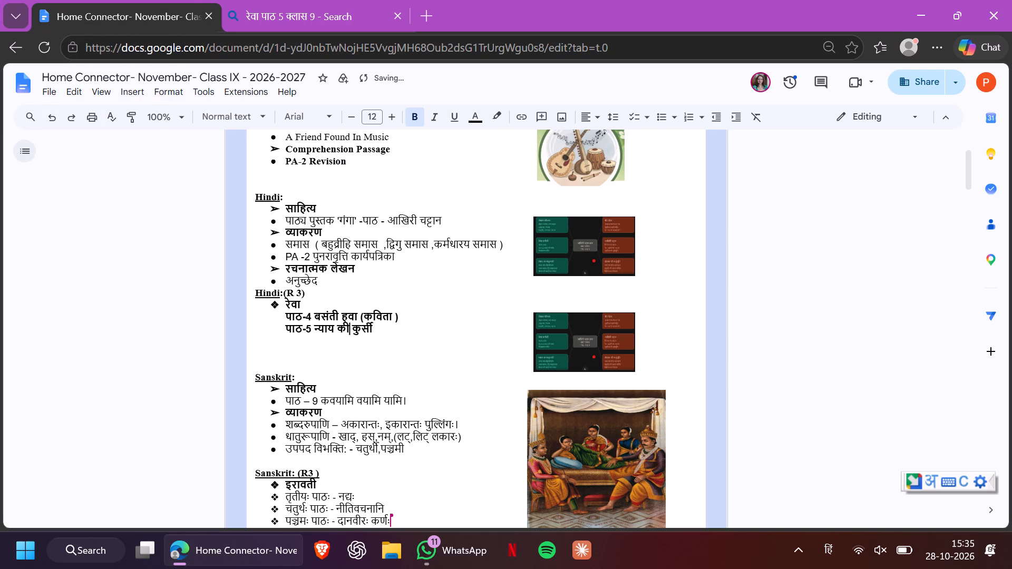
# Remove the bold formatting from the पाठ-4 and पाठ-5 entries under रेवा in the Hindi (R 3) section.
pyautogui.click(379, 330)
pyautogui.hotkey('shift', 'Up')
pyautogui.hotkey('shift', 'Up')
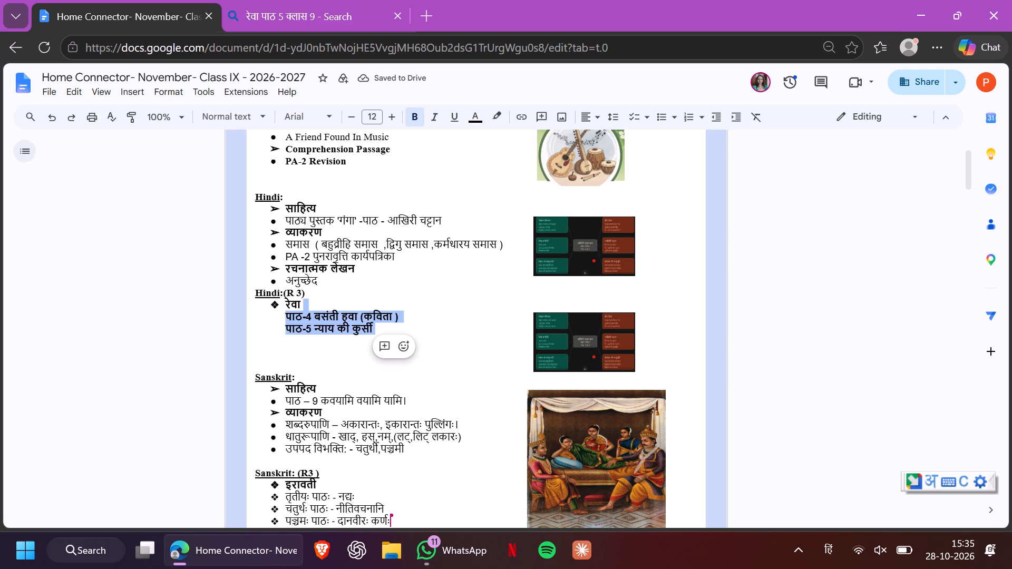
pyautogui.hotkey('ctrl', 'b')
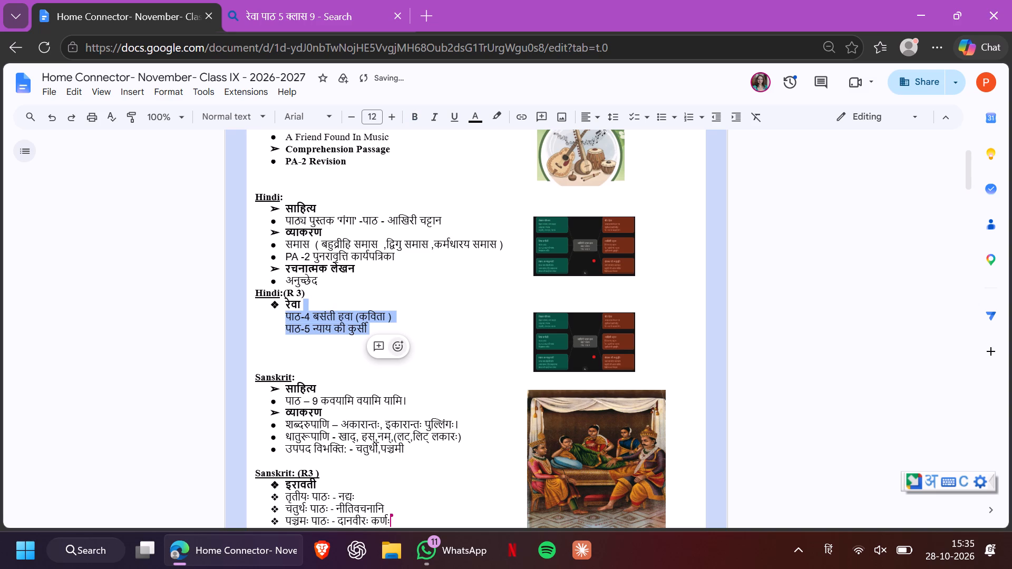
# Delete the picture beside the Hindi (R 3) section.
pyautogui.click(625, 343)
pyautogui.press('BackSpace')
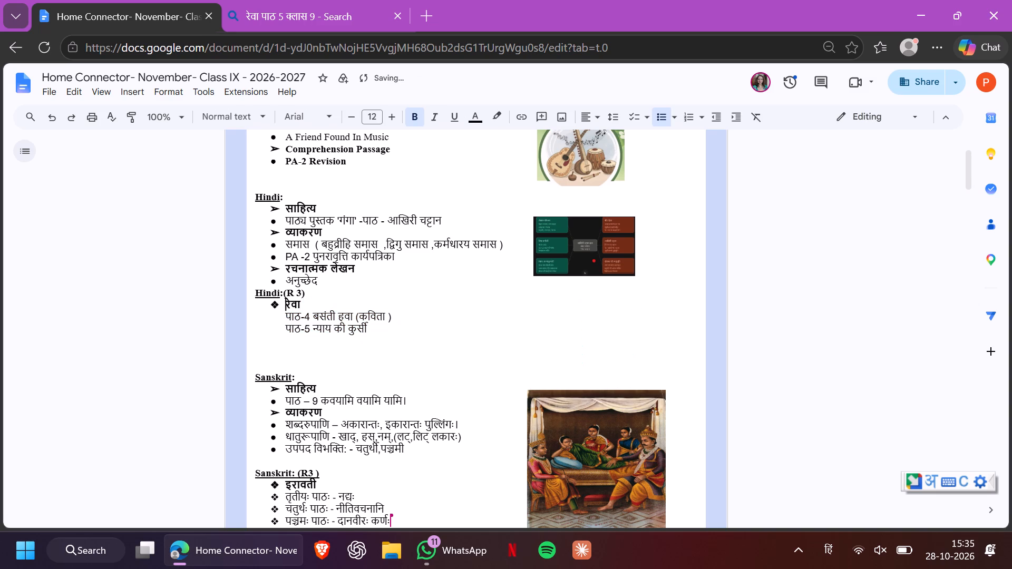
# Begin a new text entry with a capital "K" on the blank line below the पाठ-5 entry.
pyautogui.click(382, 339)
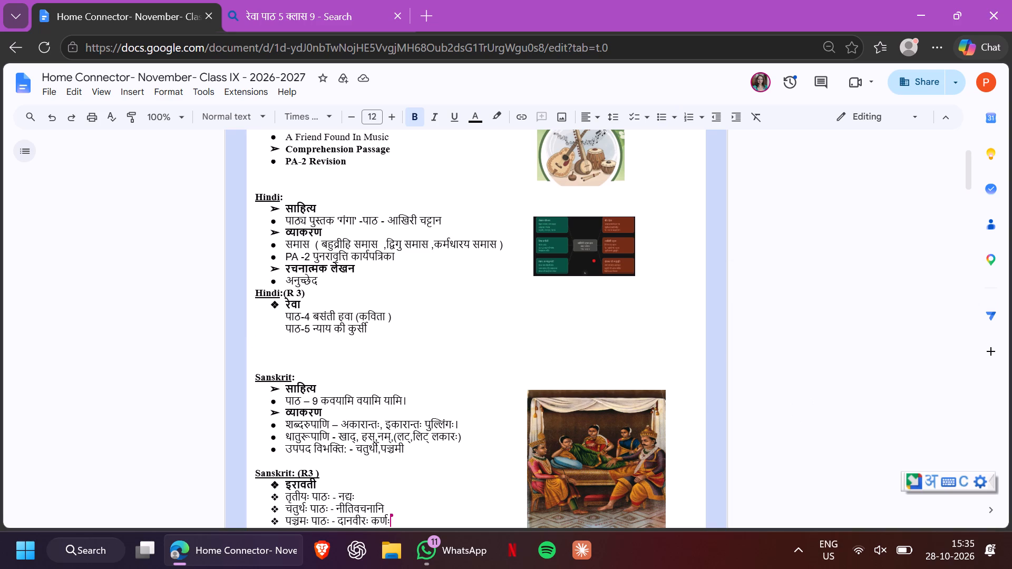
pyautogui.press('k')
pyautogui.press('BackSpace')
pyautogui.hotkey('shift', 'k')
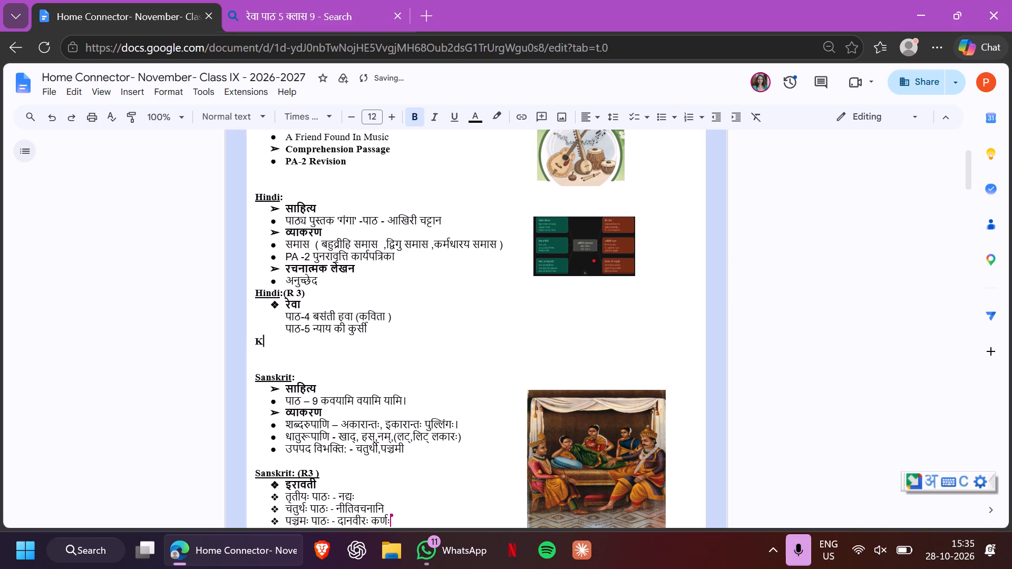
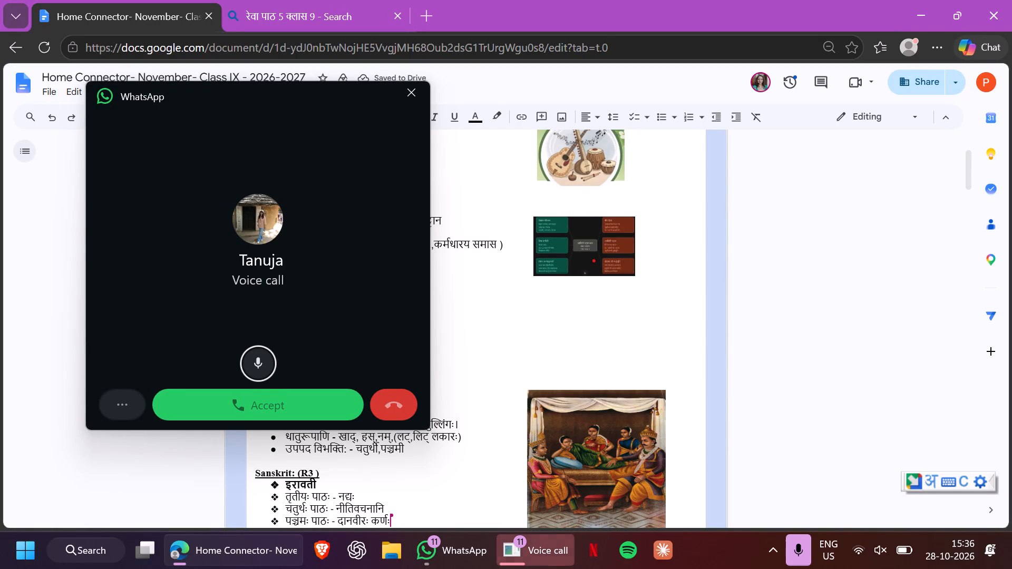
# Return to the document and place the text cursor at the end of Kaush, below the पाठ-5 entry in the Hindi (R 3) section.
pyautogui.click(491, 357)
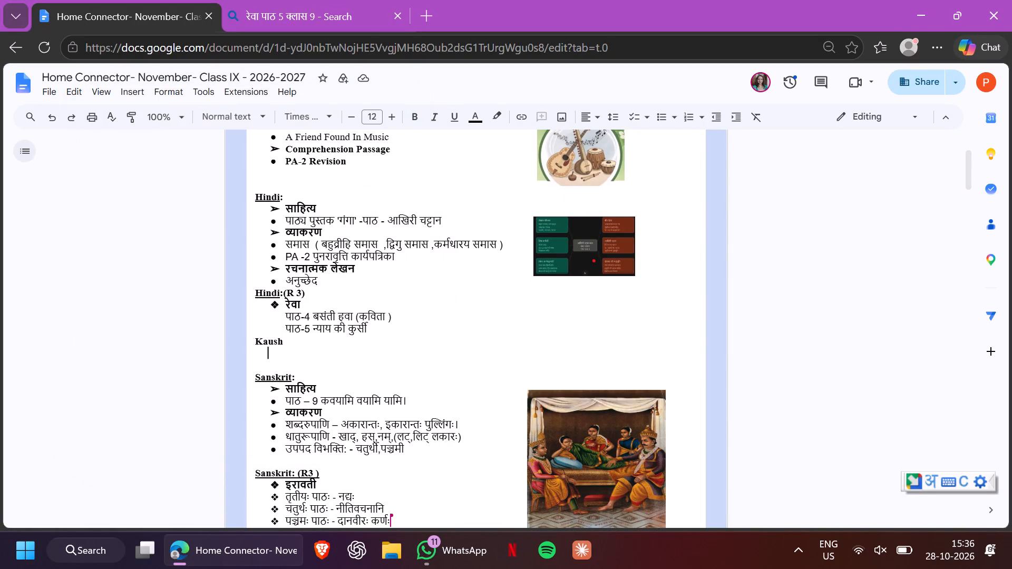
pyautogui.click(283, 345)
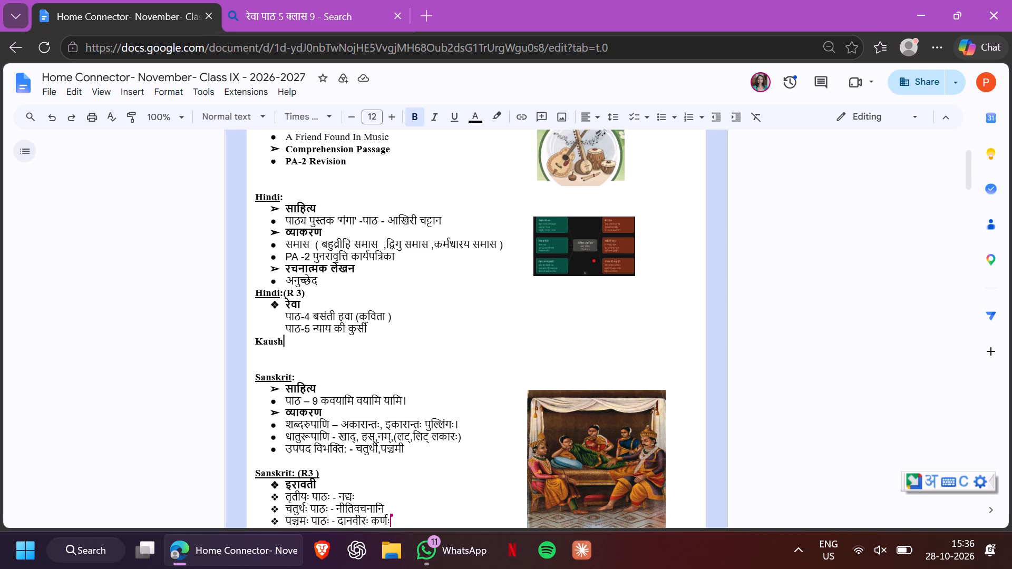
# Complete the partly entered heading below the Hindi (R 3) chapter list as "Kaushal Vikas".
pyautogui.write('al')
pyautogui.press('space')
pyautogui.write('Vikas')
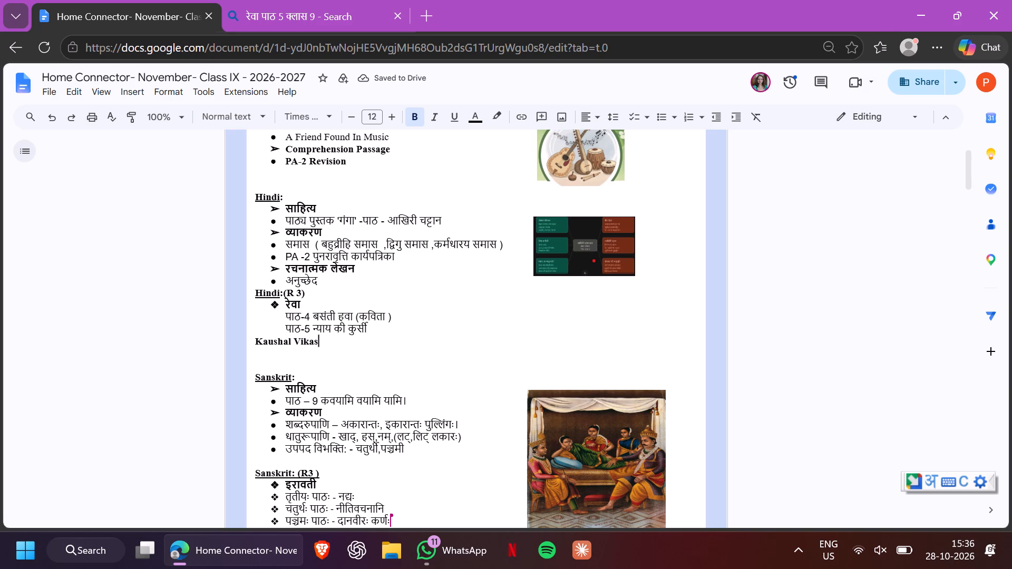
# Underline the whole "Kaushal Vikas" heading.
pyautogui.click(251, 341)
pyautogui.hotkey('shift', 'Right')
pyautogui.hotkey('shift', 'Right')
pyautogui.hotkey('shift', 'Right')
pyautogui.hotkey('shift', 'Right')
pyautogui.hotkey('shift', 'Right')
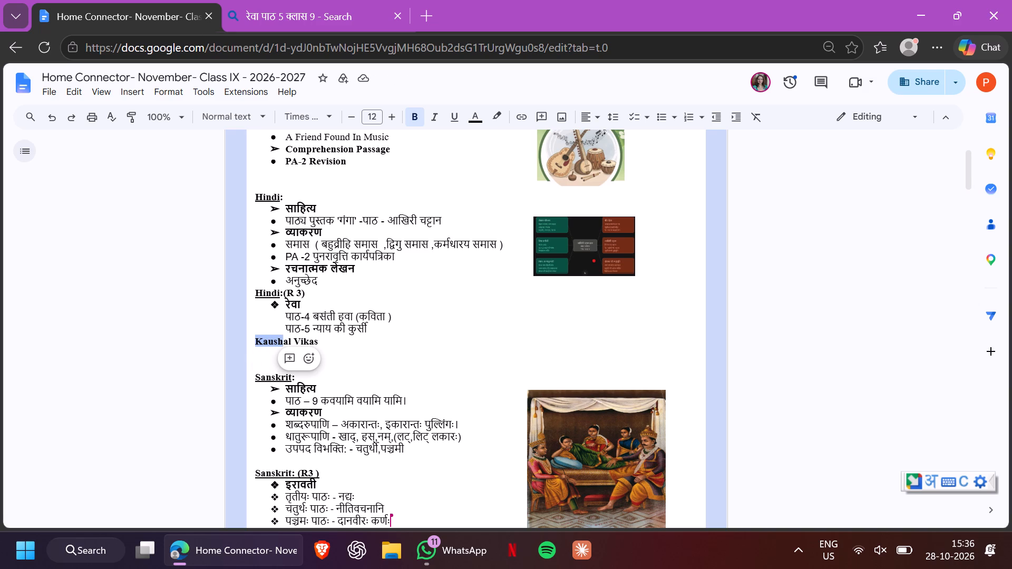
pyautogui.hotkey('shift', 'Right')
pyautogui.hotkey('shift', 'Right')
pyautogui.hotkey('shift', 'Right')
pyautogui.hotkey('shift', 'Right')
pyautogui.hotkey('shift', 'Right')
pyautogui.hotkey('shift', 'Right')
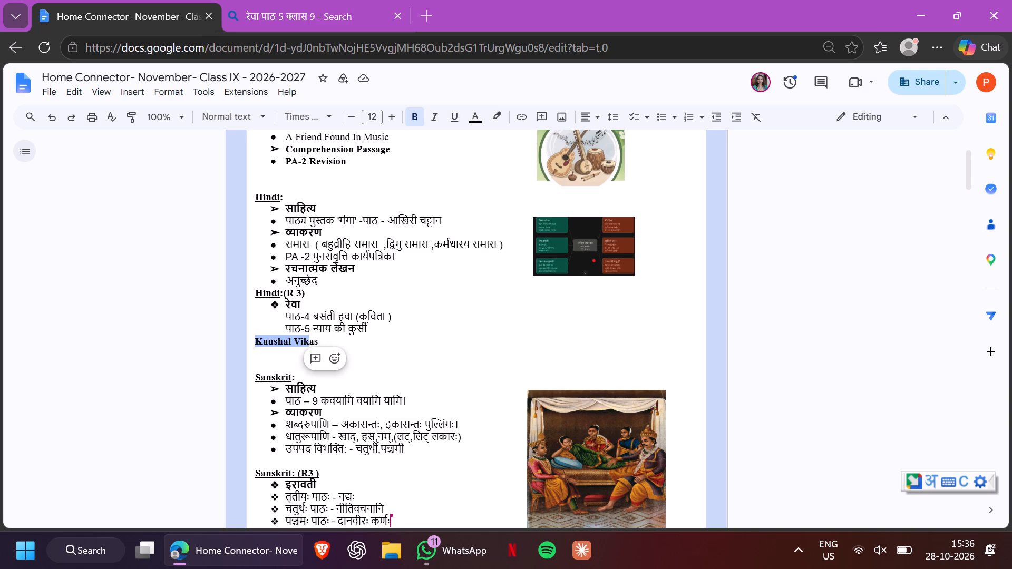
pyautogui.hotkey('shift', 'Right')
pyautogui.hotkey('shift', 'Right')
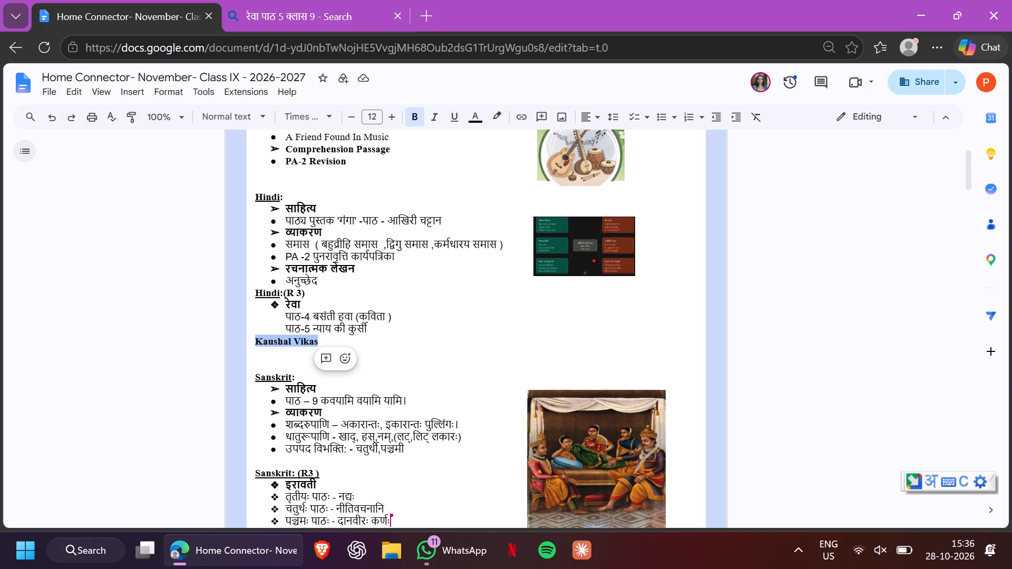
pyautogui.hotkey('ctrl', 'u')
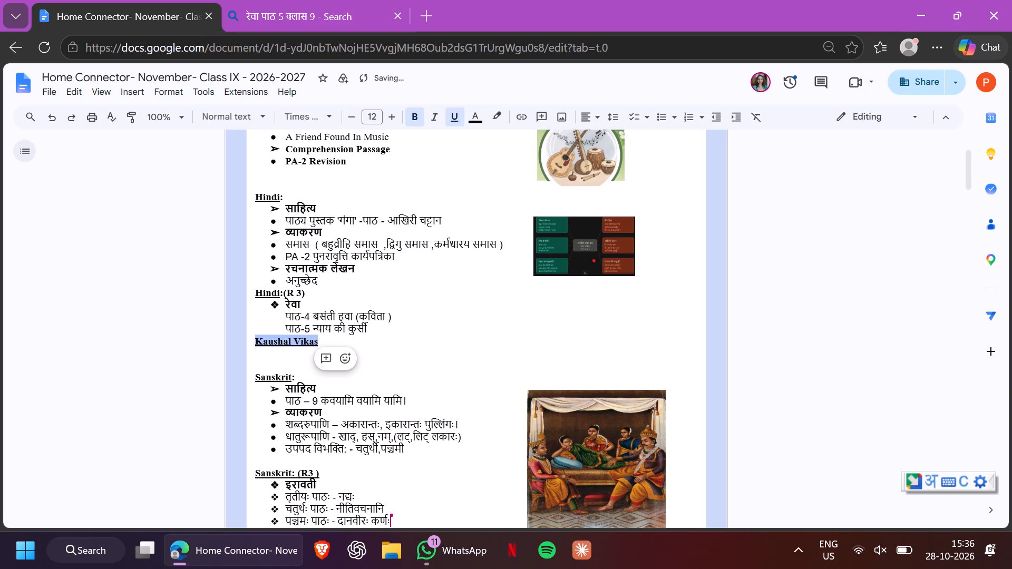
pyautogui.click(392, 355)
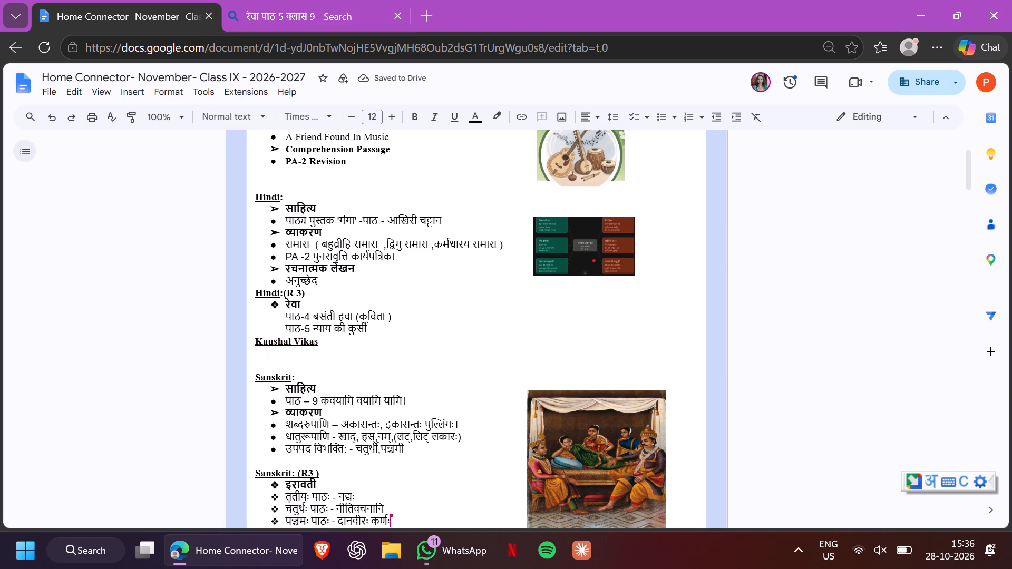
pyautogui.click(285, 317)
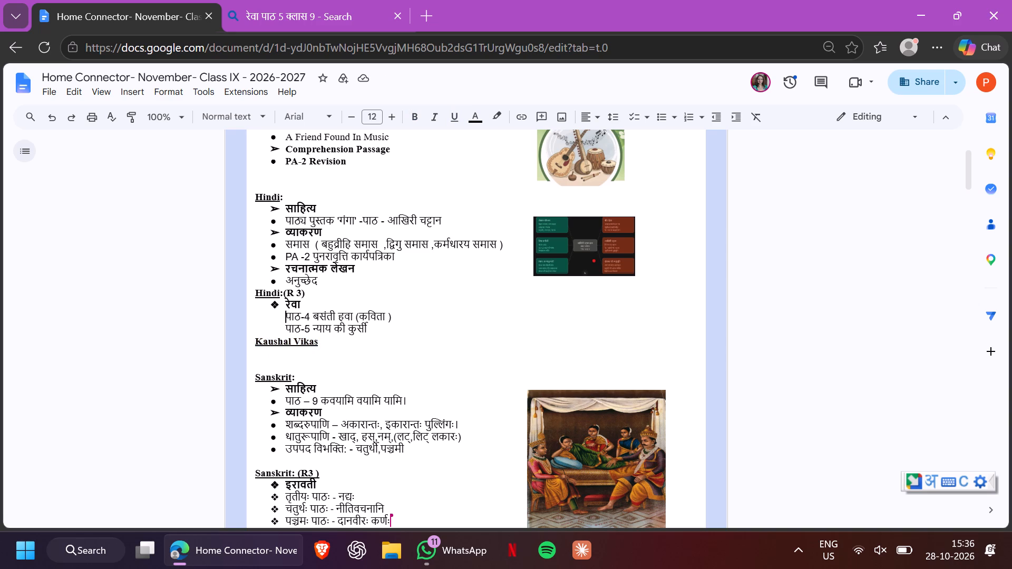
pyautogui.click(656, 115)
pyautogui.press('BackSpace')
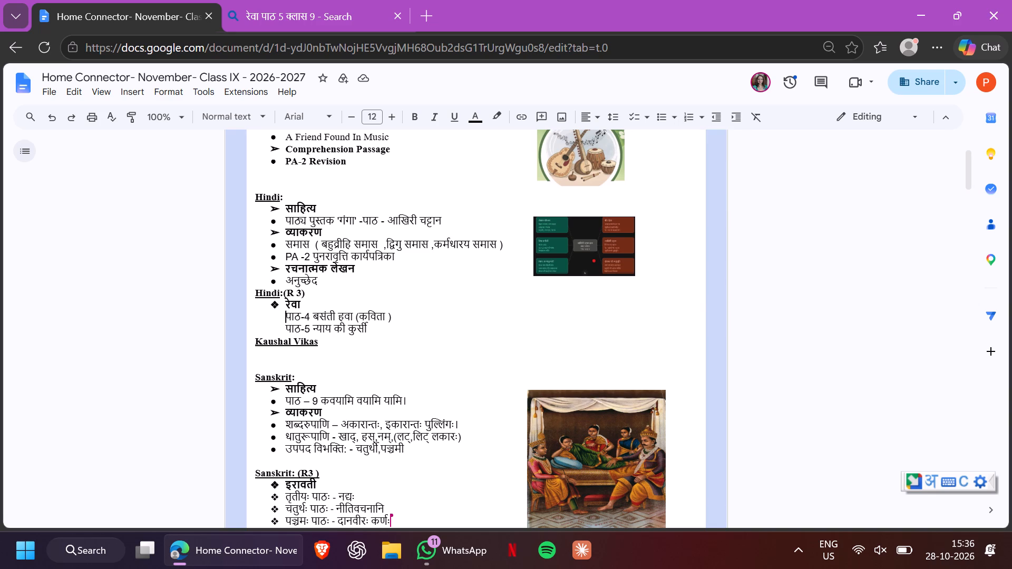
# Remove the indents of the पाठ-4 and पाठ-5 lines under रेवा and format both as round-dot bullet items.
pyautogui.press('BackSpace')
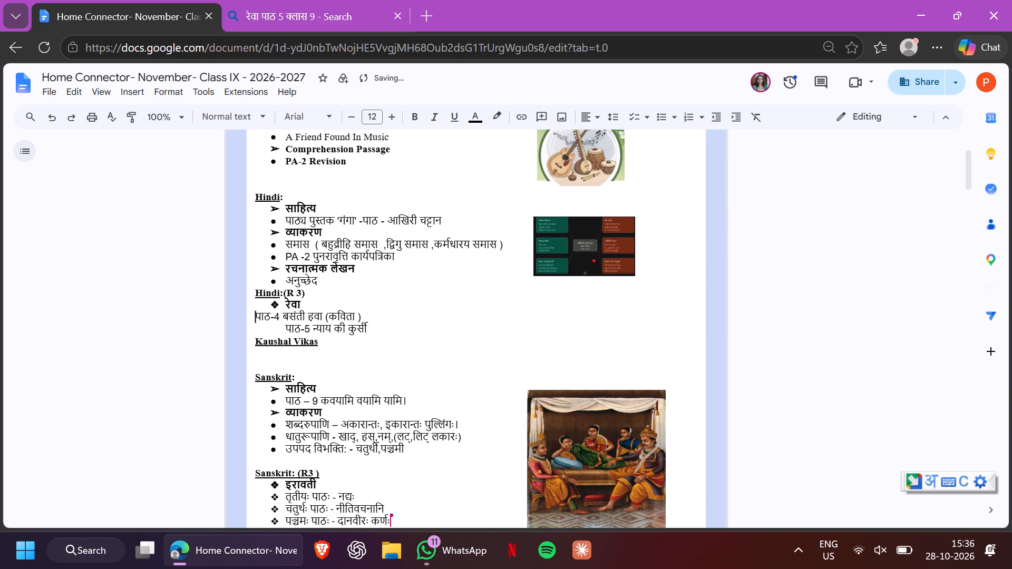
pyautogui.press('Down')
pyautogui.press('BackSpace')
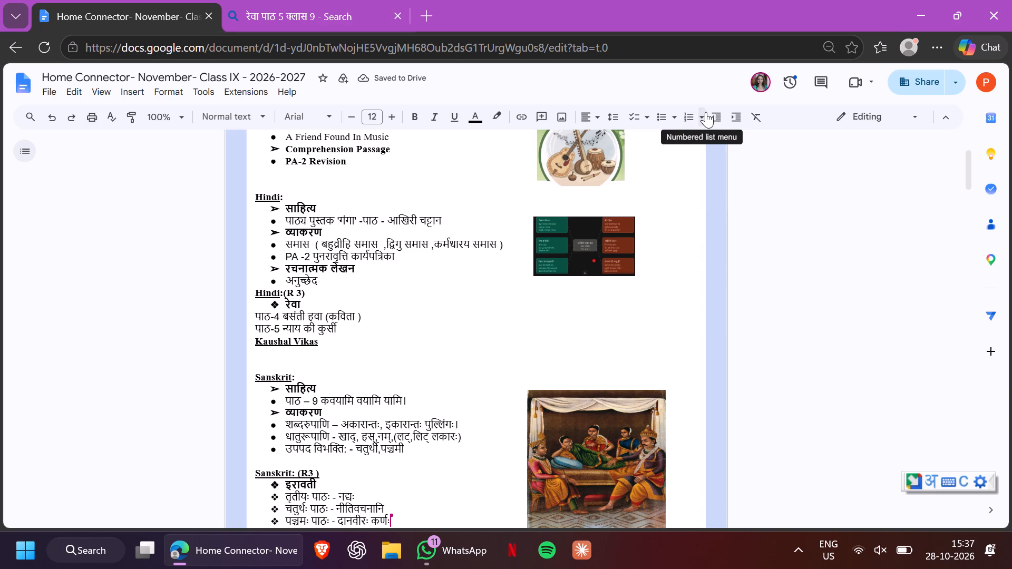
pyautogui.click(672, 124)
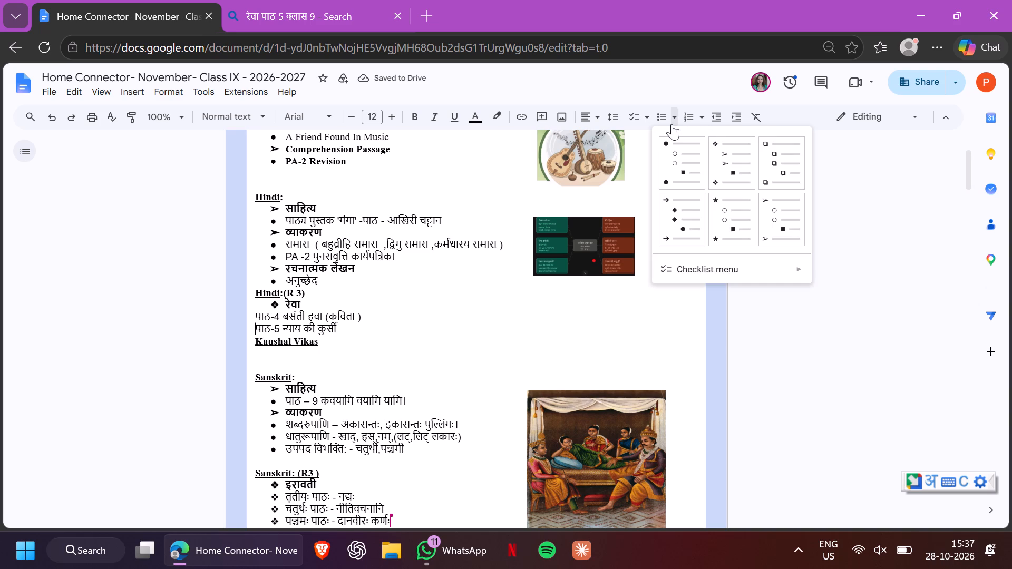
pyautogui.click(682, 143)
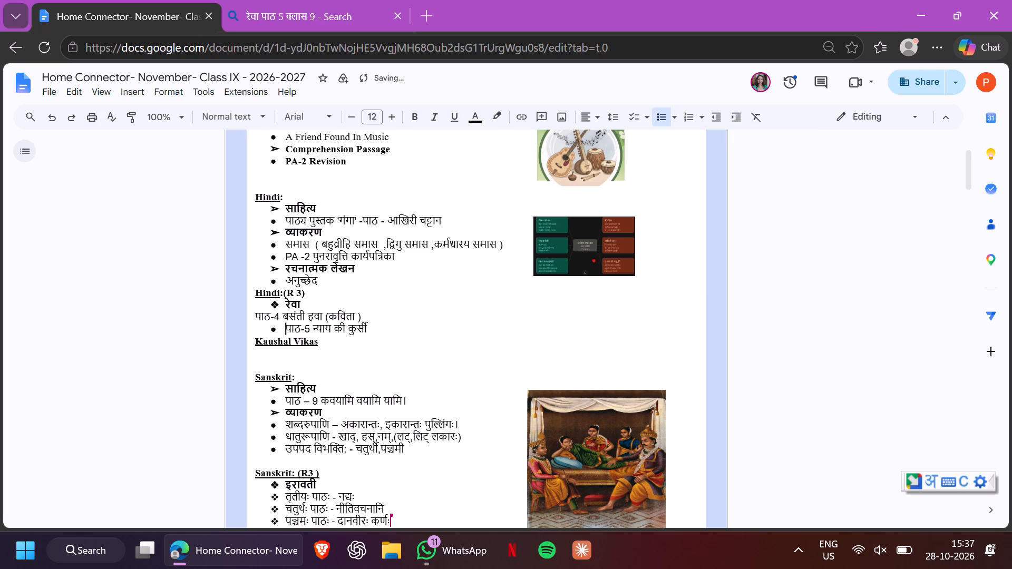
pyautogui.click(252, 319)
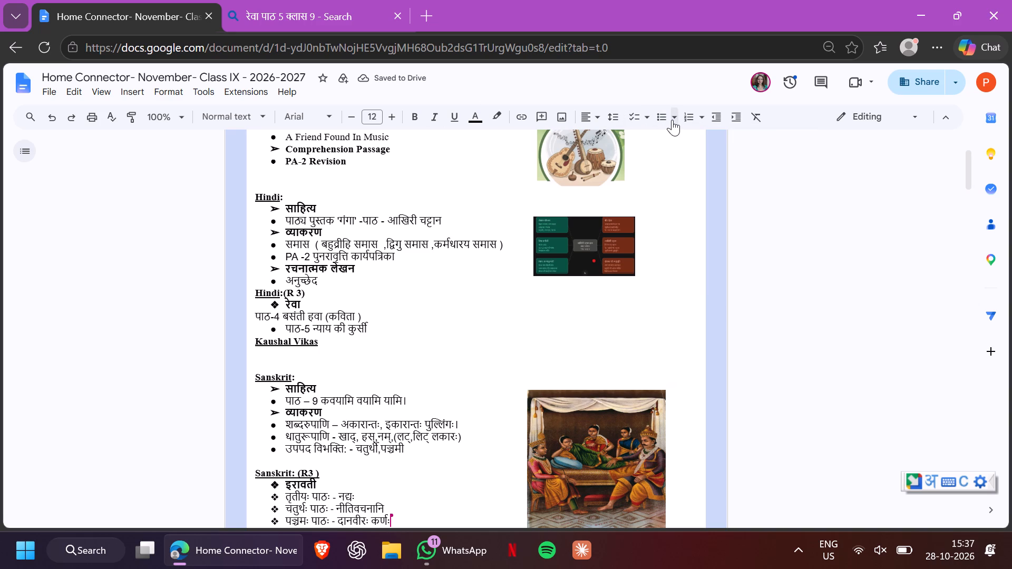
pyautogui.click(673, 115)
pyautogui.click(673, 142)
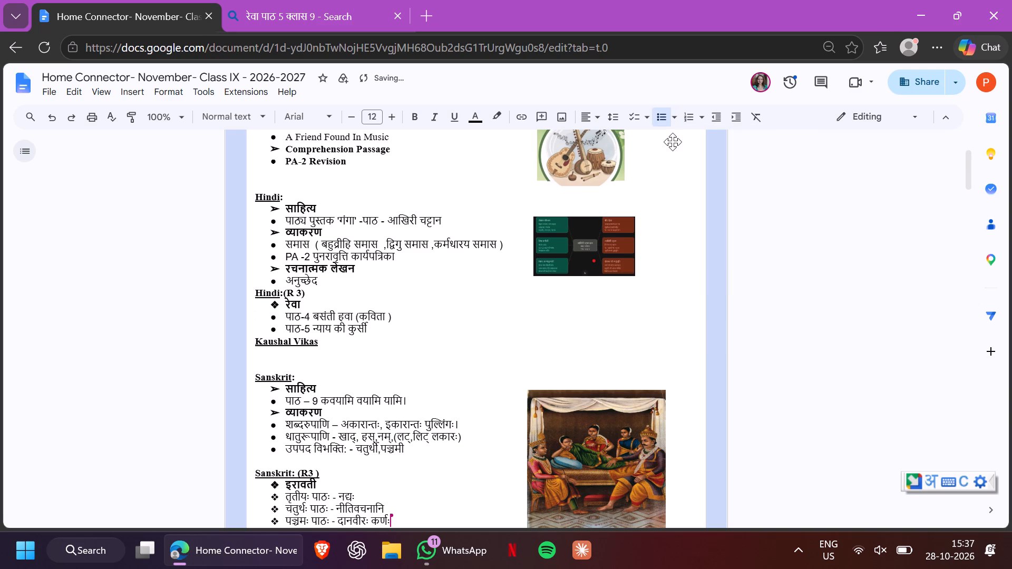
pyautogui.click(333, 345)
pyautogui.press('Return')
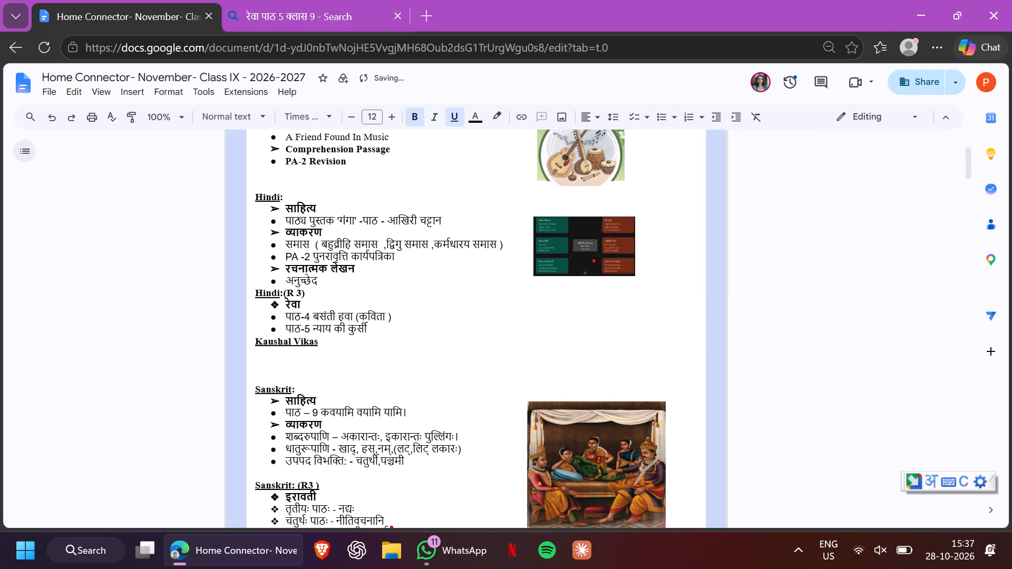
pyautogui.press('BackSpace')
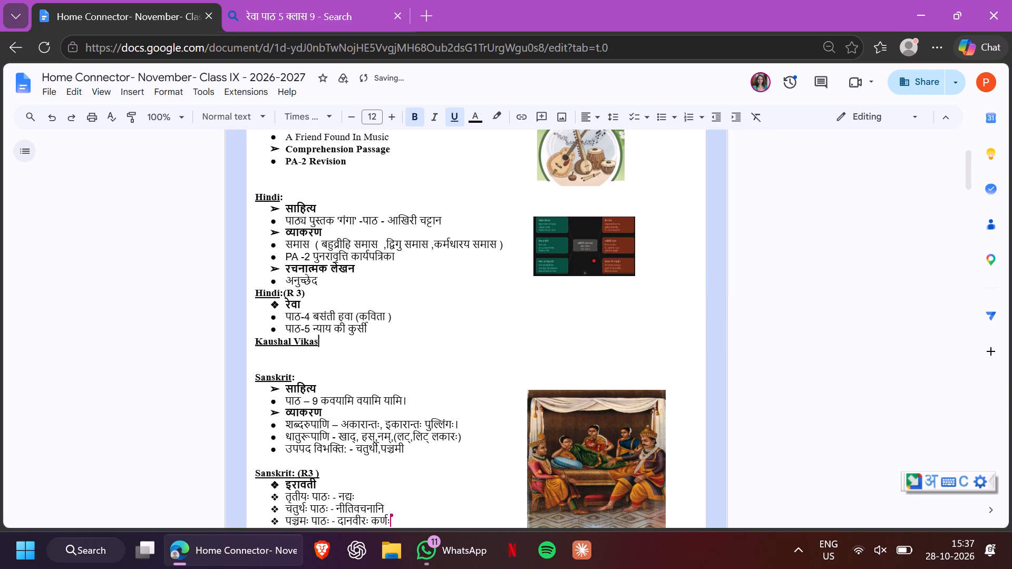
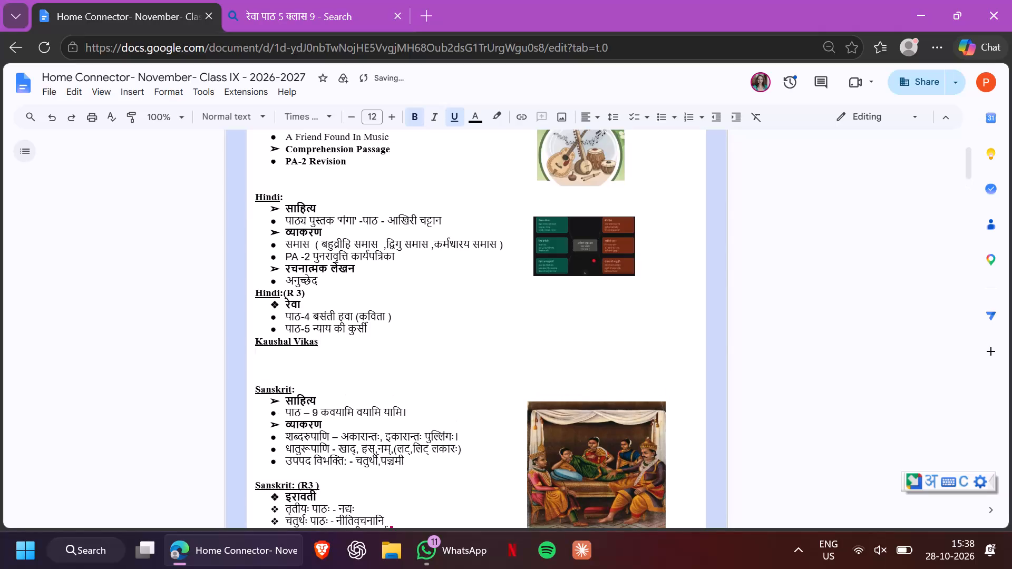
# Start a diamond-style bulleted list on the empty line below the "Kaushal Vikas" heading.
pyautogui.click(670, 115)
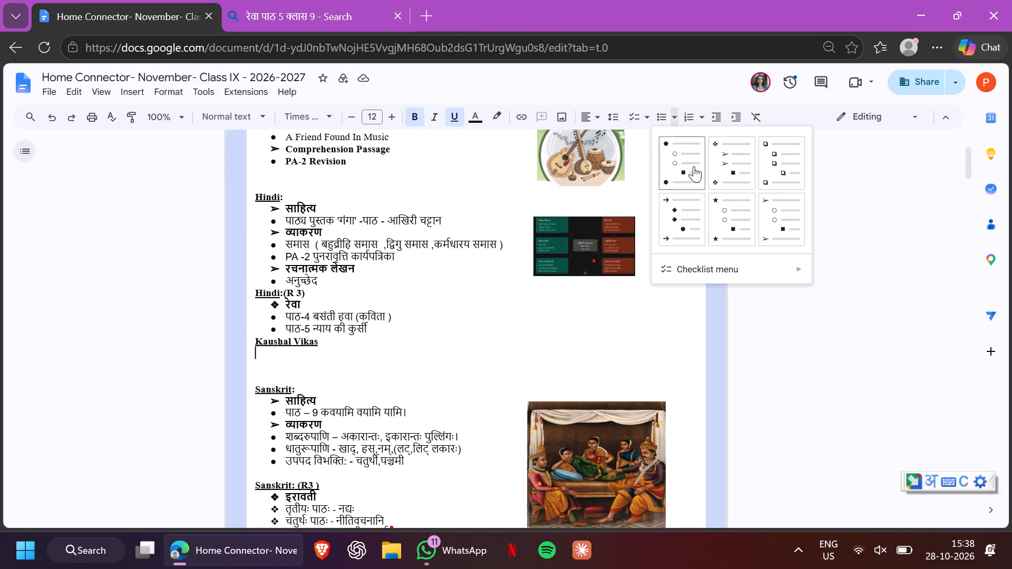
pyautogui.click(731, 180)
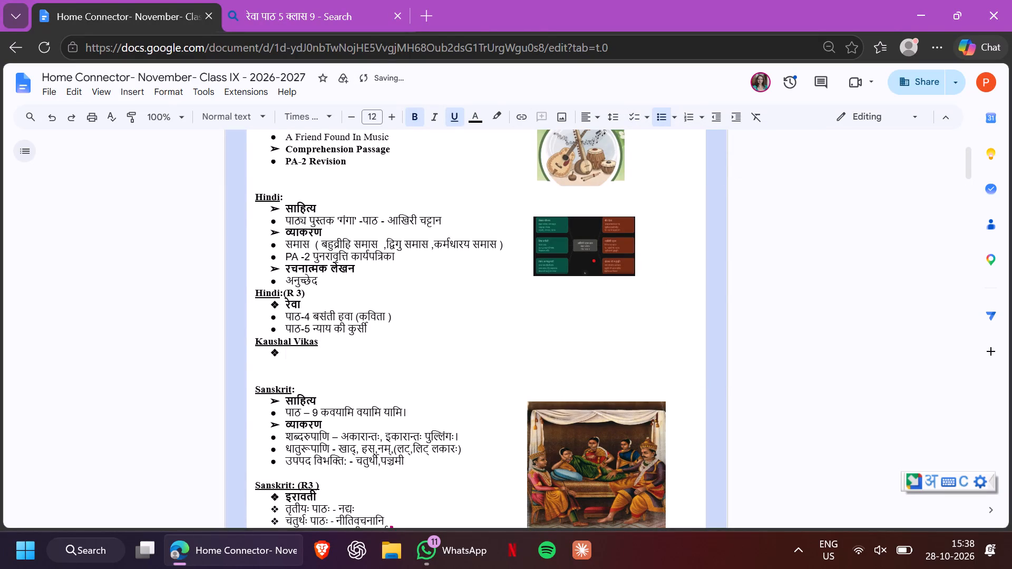
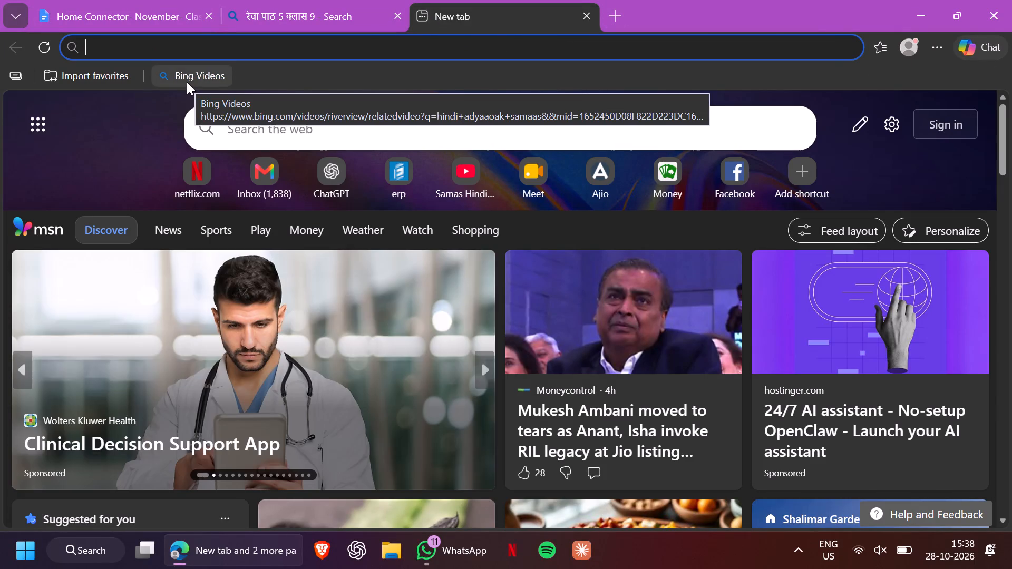
# Search the web for "kaushal vikaas class 9 chaopter 4".
pyautogui.write('kaushal vikaas')
pyautogui.press('space')
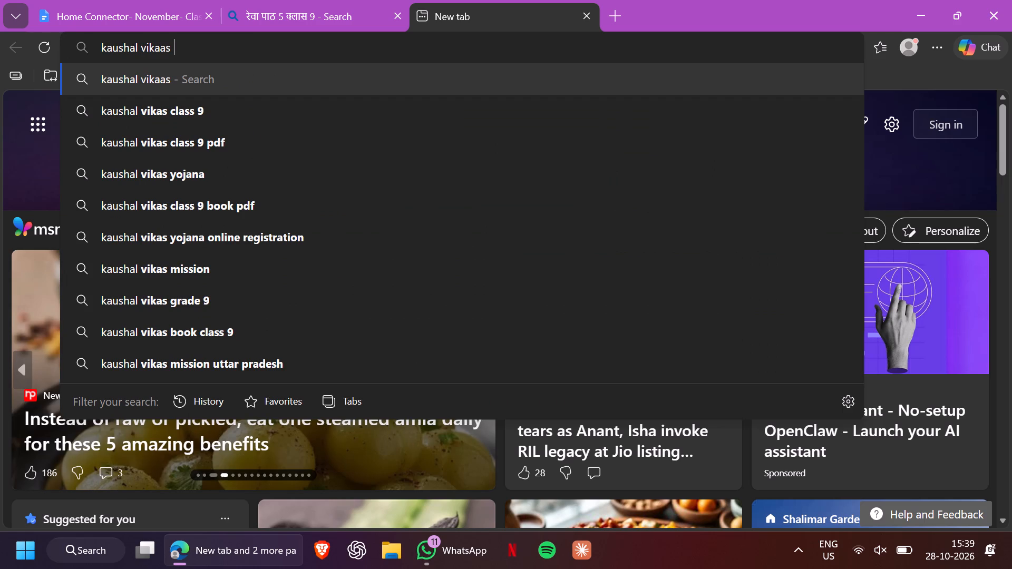
pyautogui.write('clas')
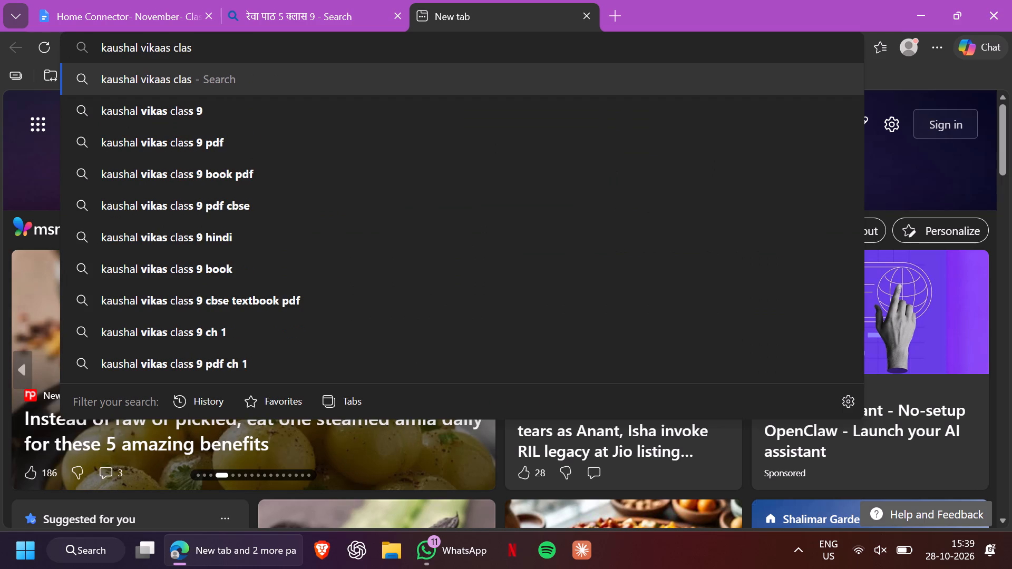
pyautogui.write('s 9 chaopter')
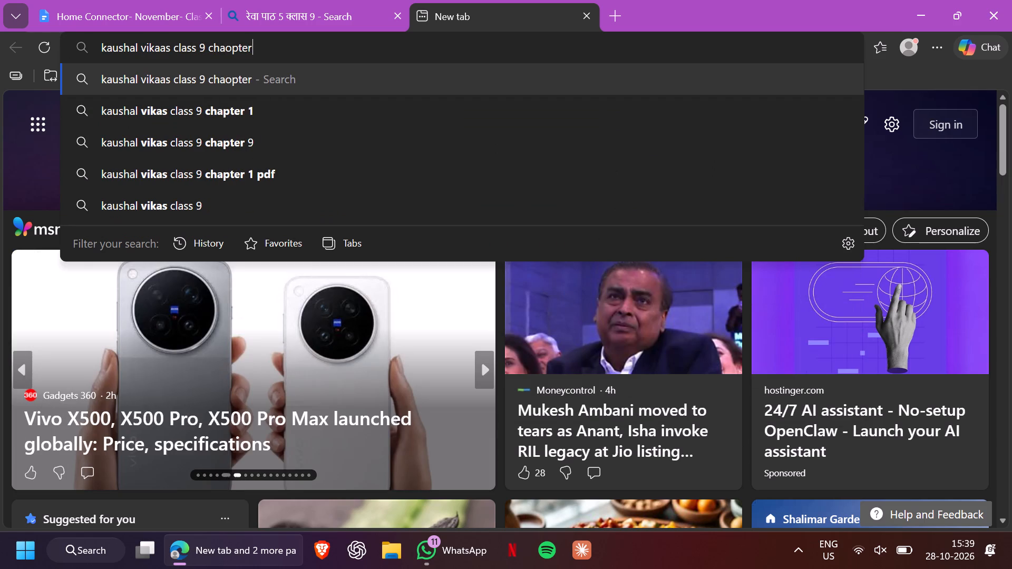
pyautogui.press('space')
pyautogui.press('4')
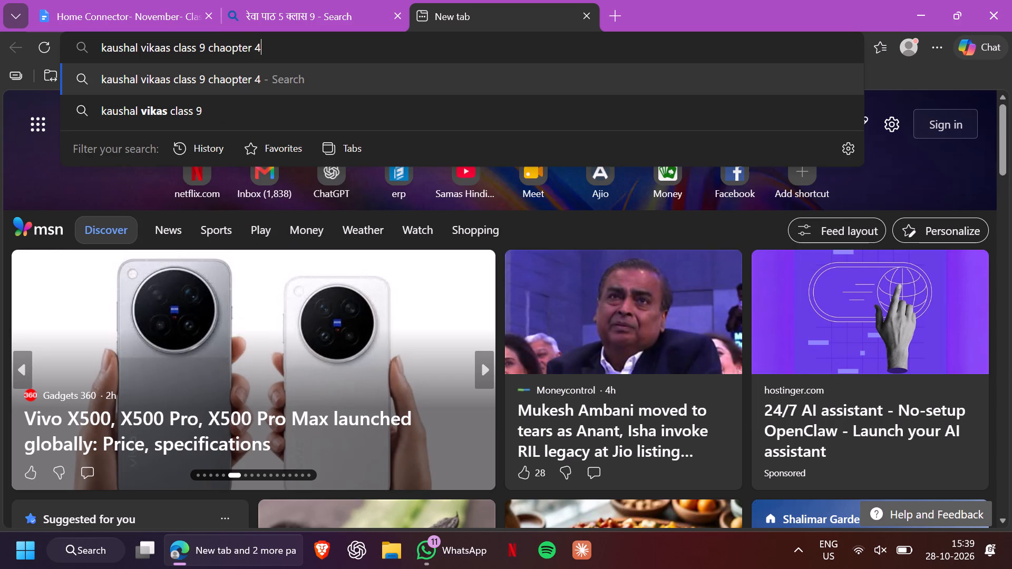
pyautogui.press('Return')
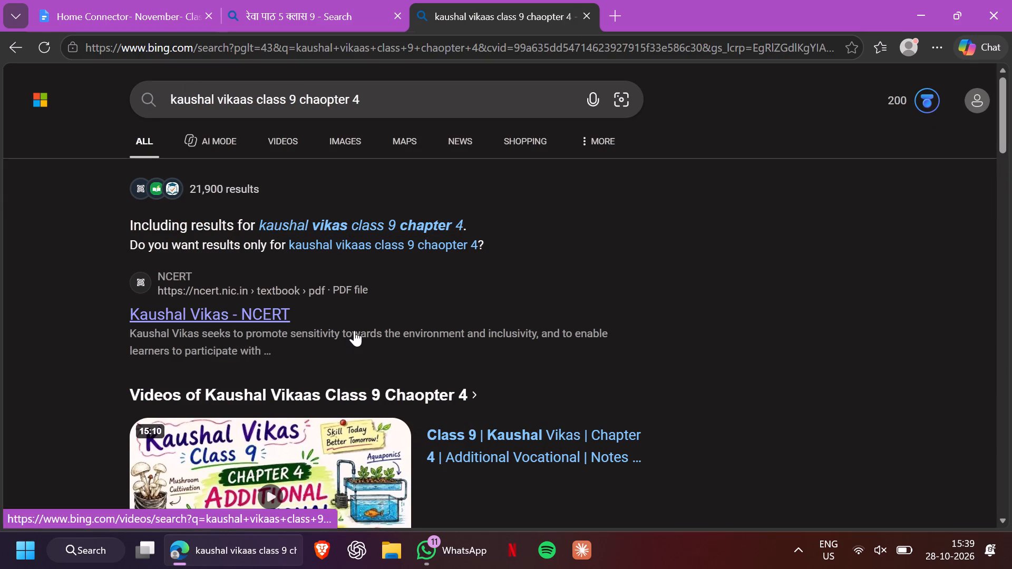
# Look through the search results for the title of Kaushal Vikas Class 9 Chapter 4.
pyautogui.scroll(-2, 354, 331)
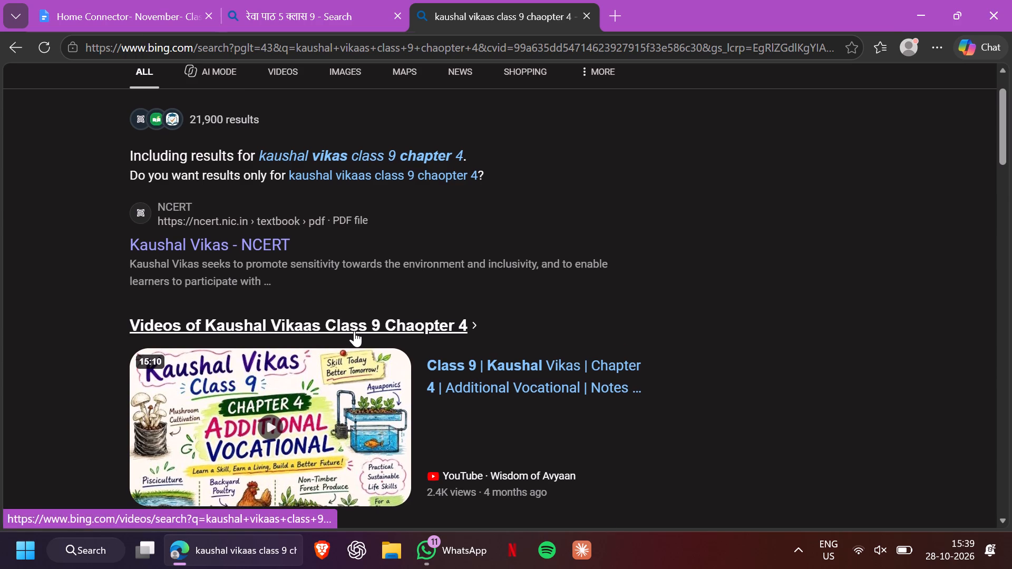
pyautogui.scroll(-1, 354, 331)
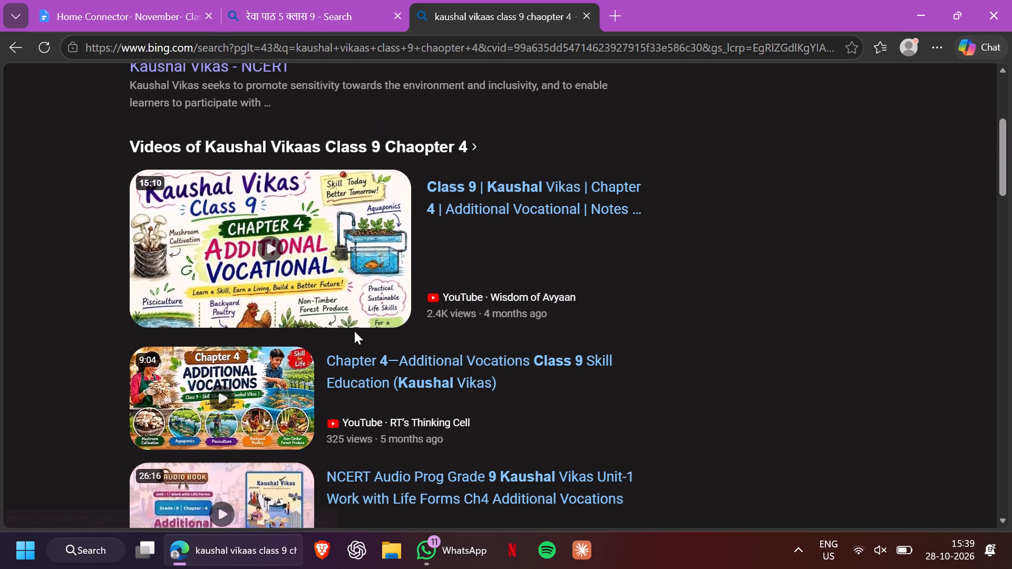
pyautogui.scroll(-2, 354, 331)
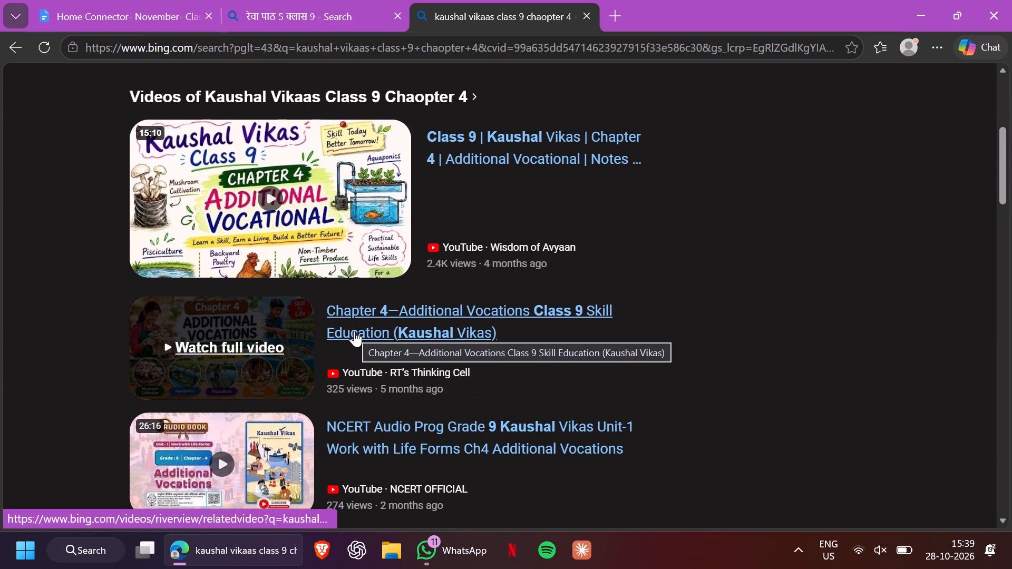
pyautogui.scroll(-3, 354, 331)
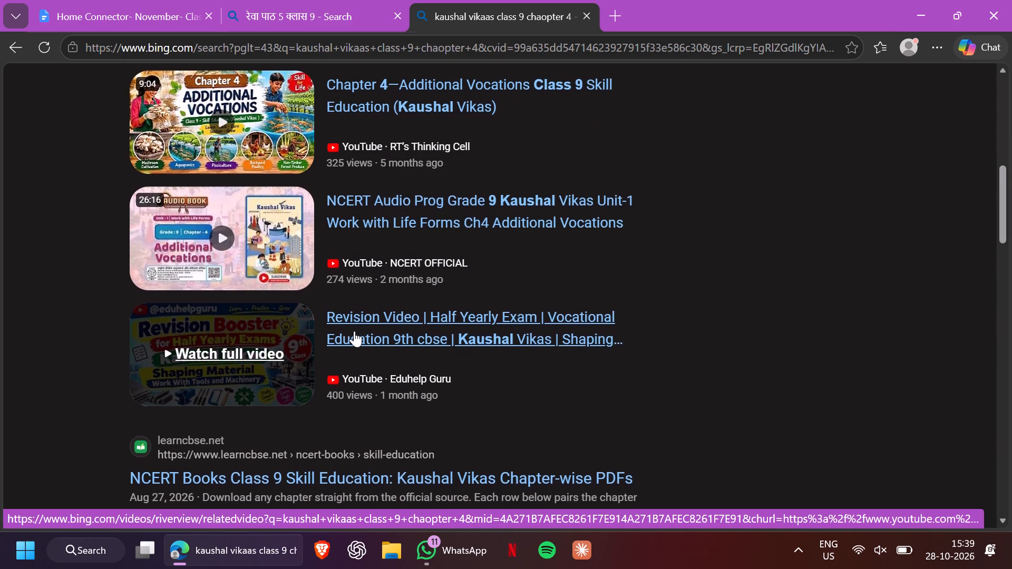
pyautogui.scroll(-2, 354, 331)
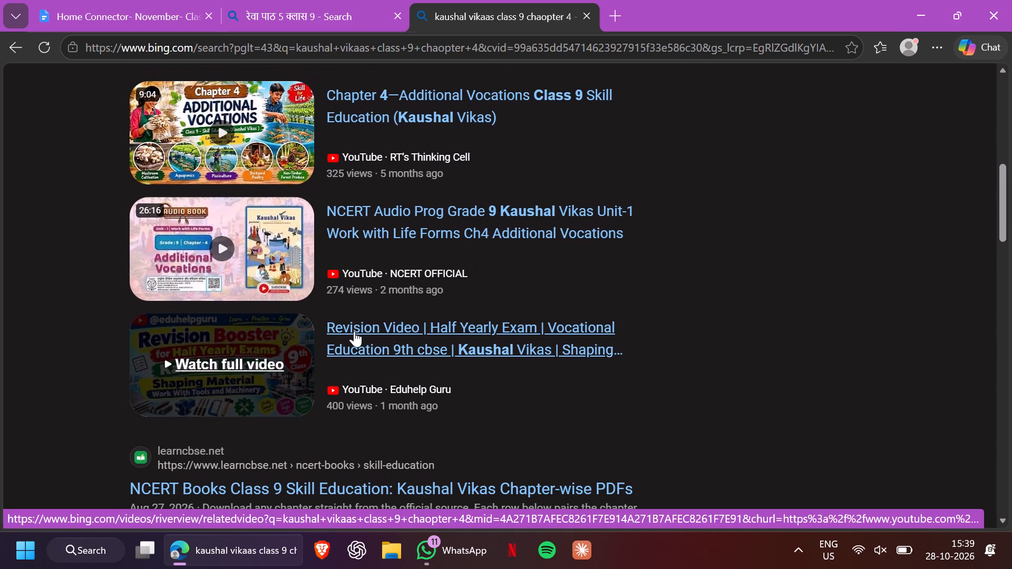
pyautogui.scroll(-1, 354, 331)
pyautogui.scroll(2, 354, 331)
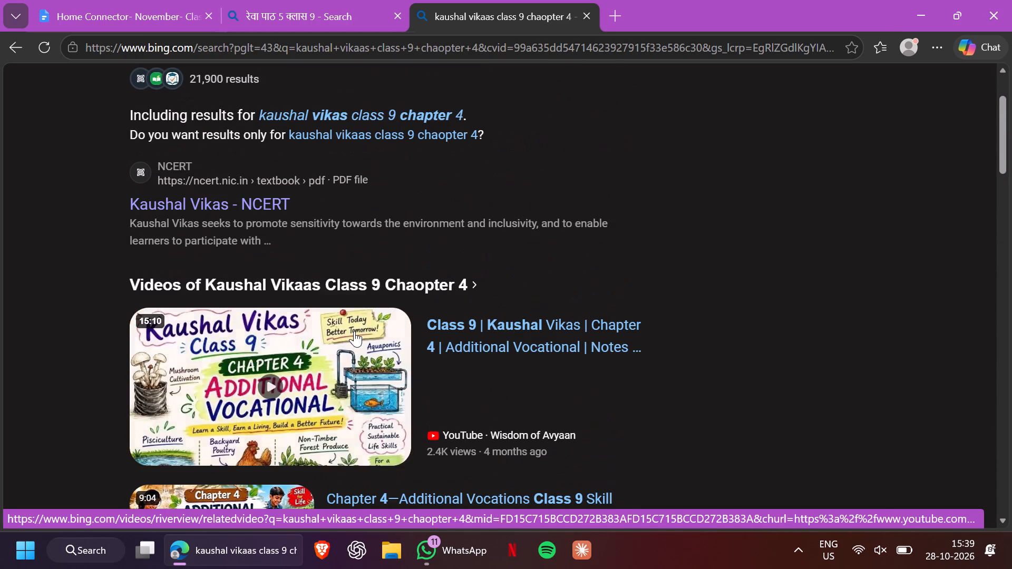
pyautogui.scroll(1, 354, 331)
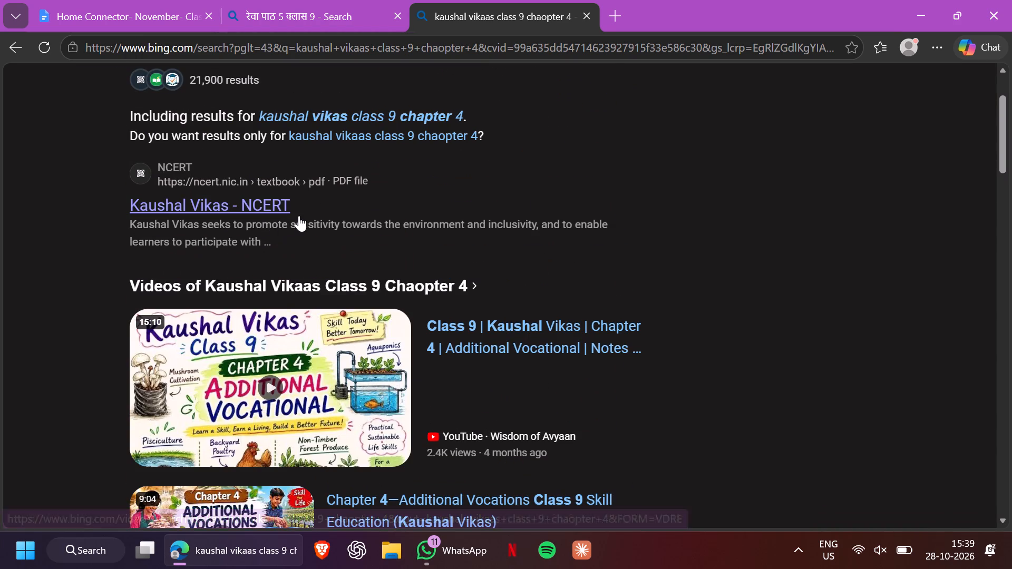
# Open the "Kaushal Vikas - NCERT" PDF from the search results and go to its first page.
pyautogui.click(282, 212)
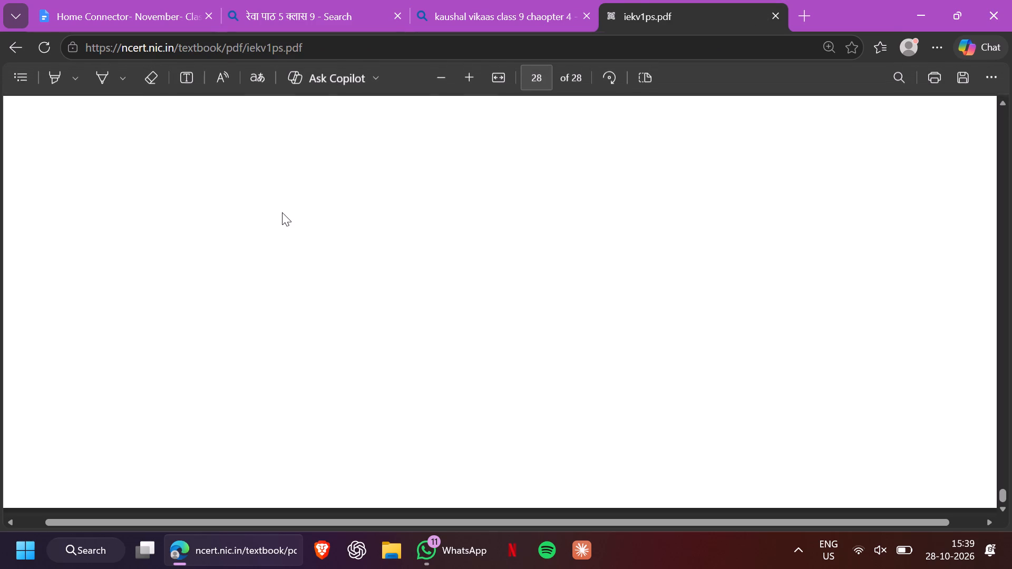
pyautogui.scroll(7, 282, 212)
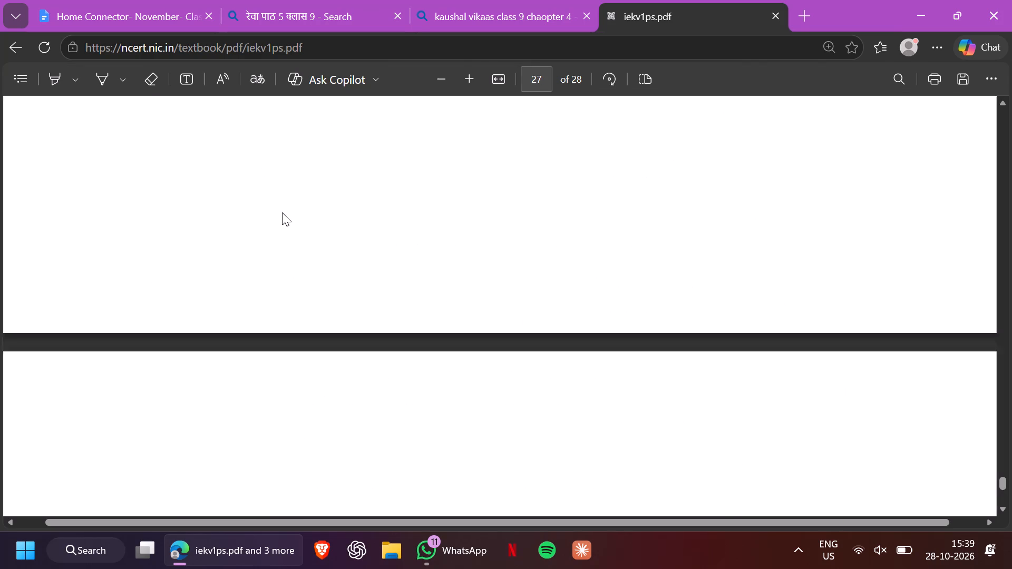
pyautogui.scroll(10, 282, 212)
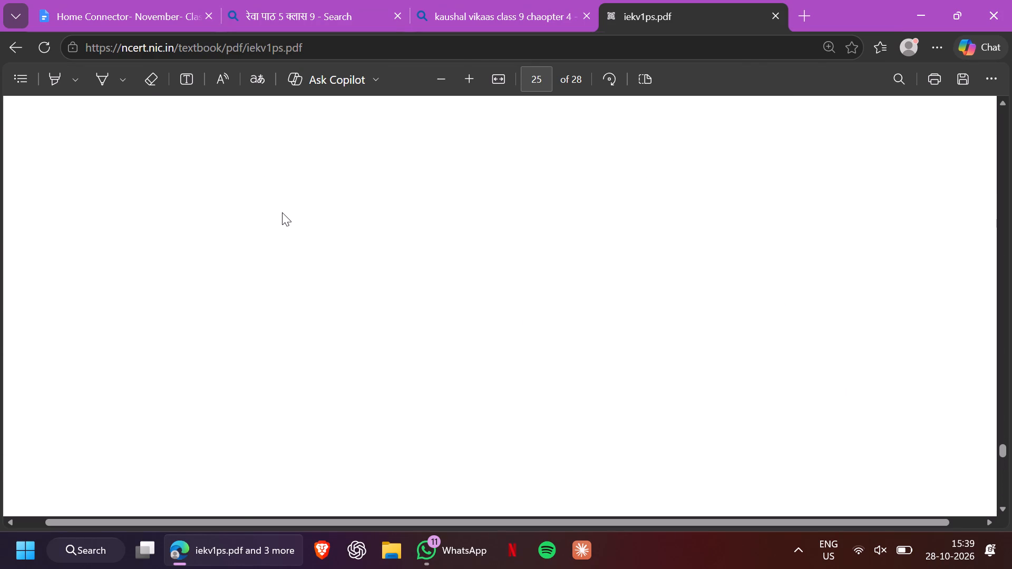
pyautogui.scroll(1, 282, 212)
pyautogui.moveTo(1003, 450); pyautogui.dragTo(962, 17)
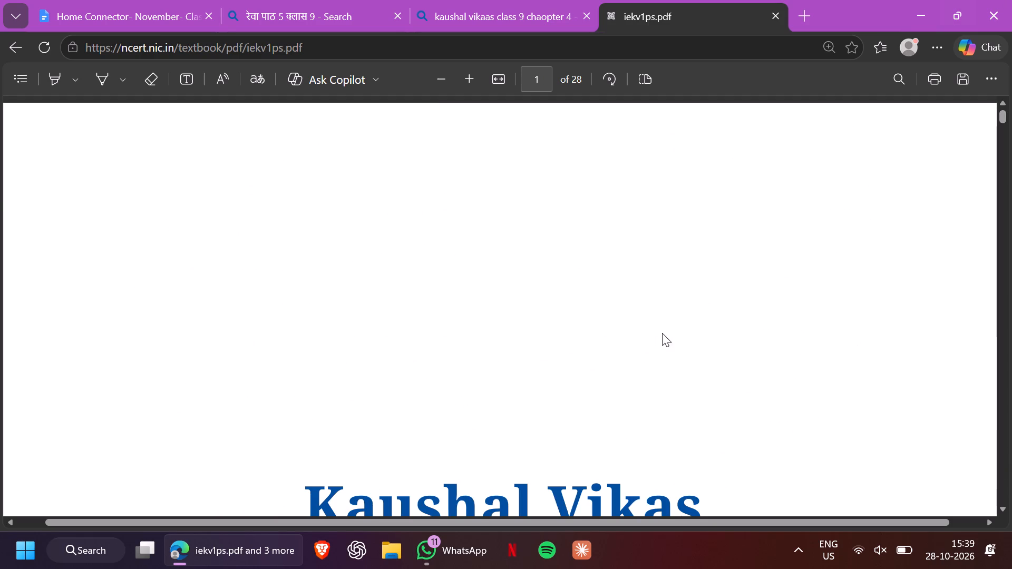
# Read through the opening pages of the Kaushal Vikas textbook up to the overview of units and chapters on page 6.
pyautogui.scroll(-4, 587, 317)
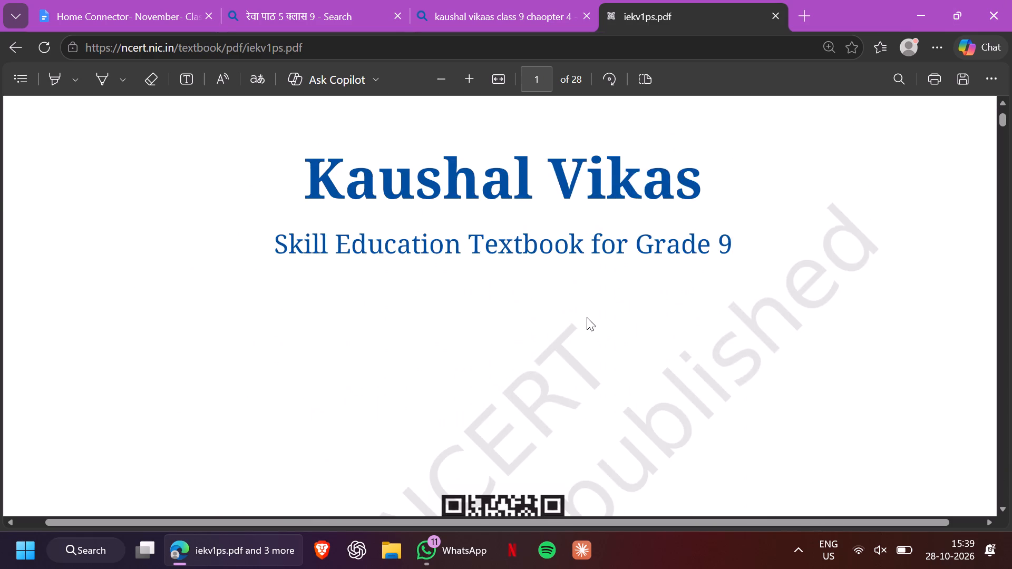
pyautogui.scroll(-7, 587, 317)
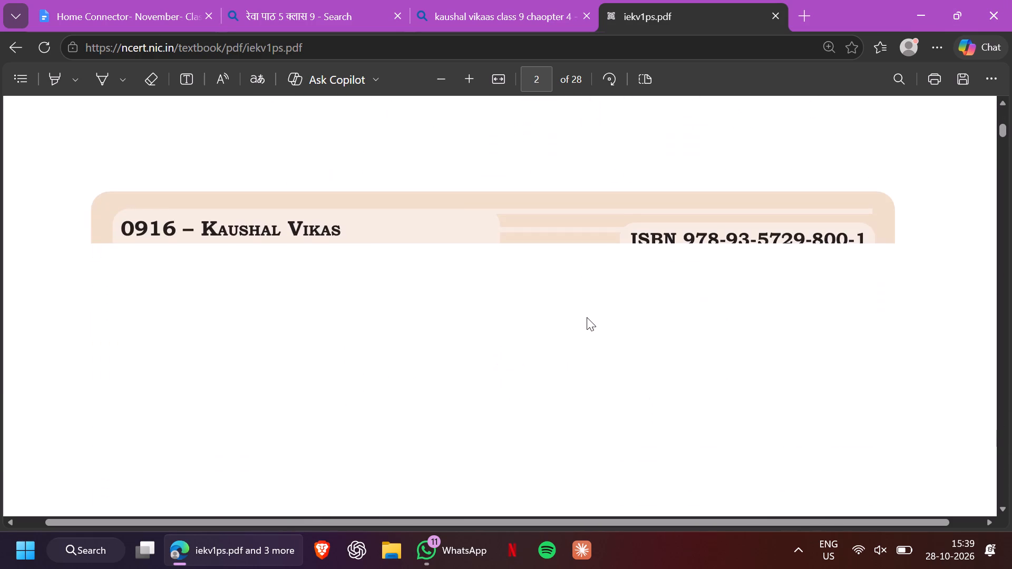
pyautogui.scroll(-1, 587, 317)
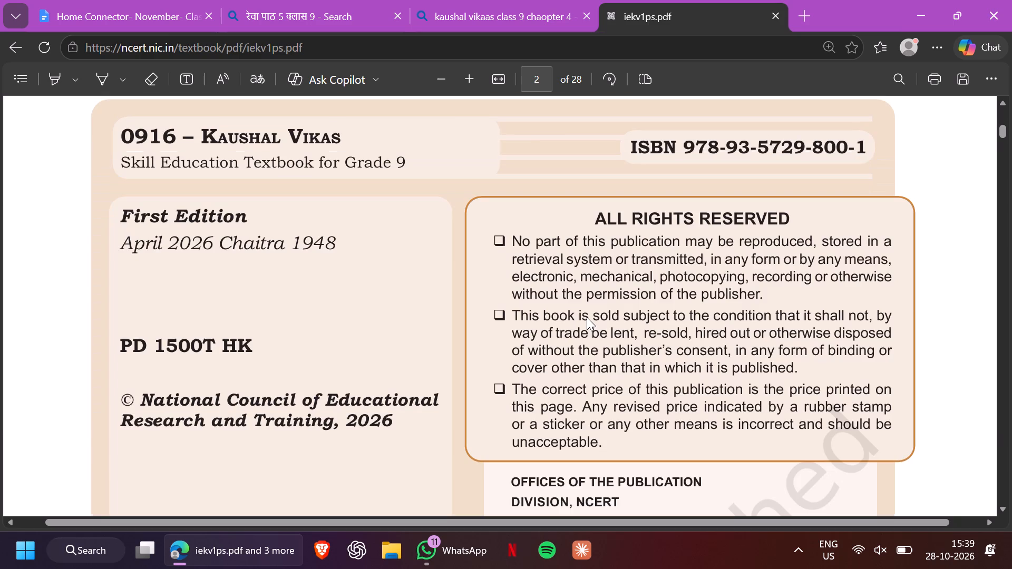
pyautogui.scroll(-3, 587, 317)
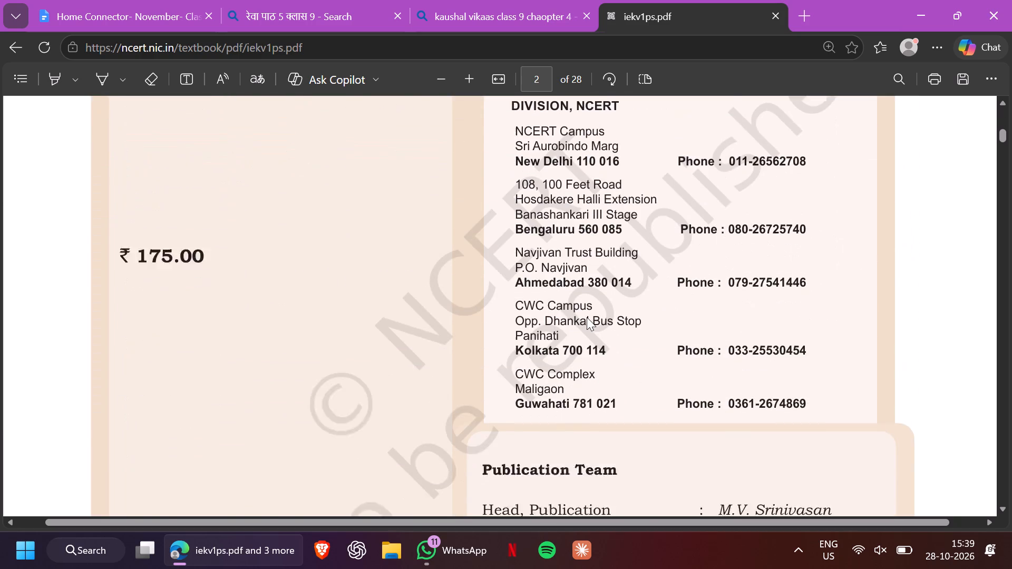
pyautogui.scroll(-9, 587, 317)
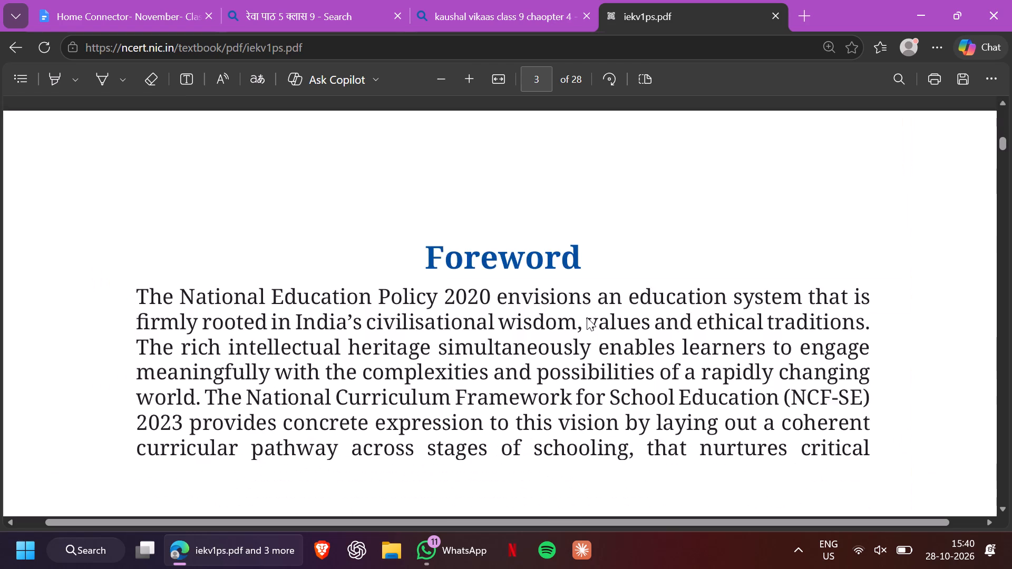
pyautogui.scroll(-5, 587, 317)
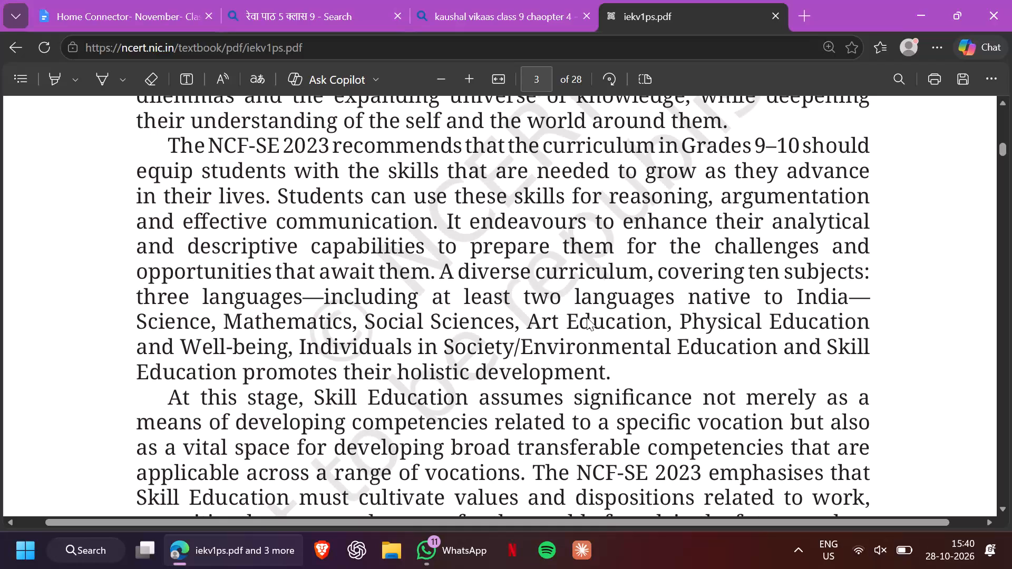
pyautogui.scroll(-6, 587, 317)
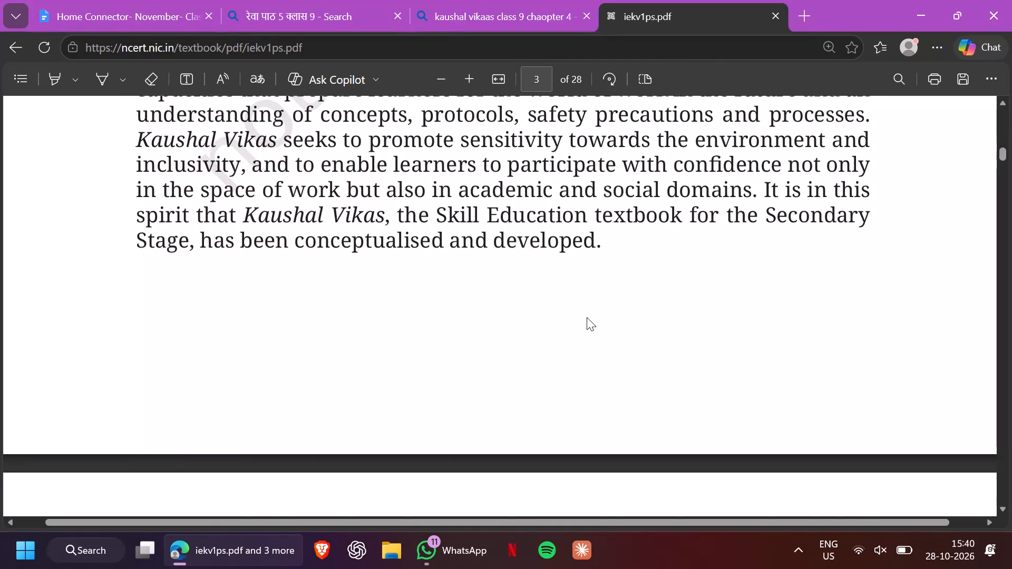
pyautogui.scroll(-11, 587, 317)
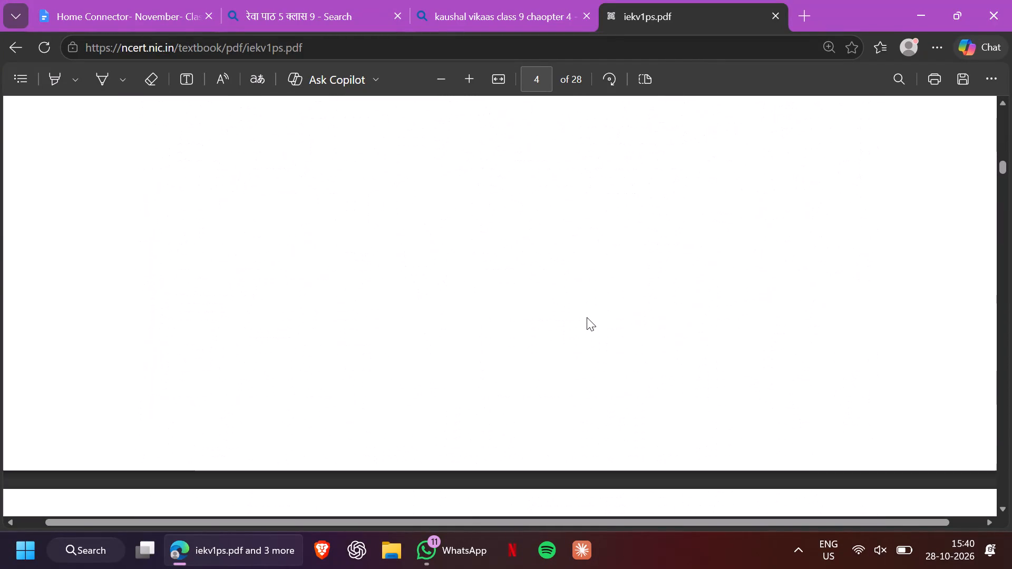
pyautogui.scroll(-4, 587, 317)
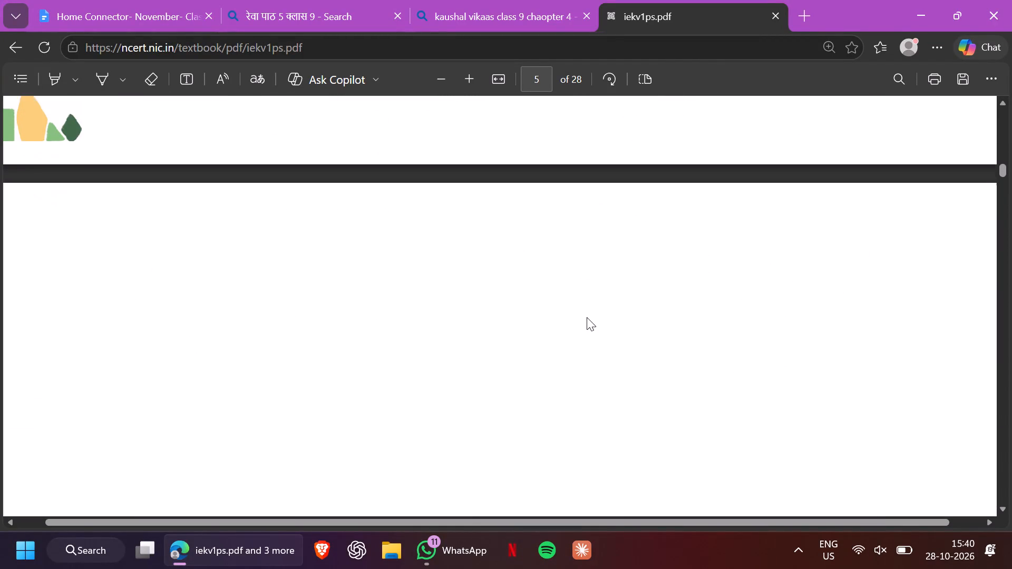
pyautogui.scroll(-2, 587, 317)
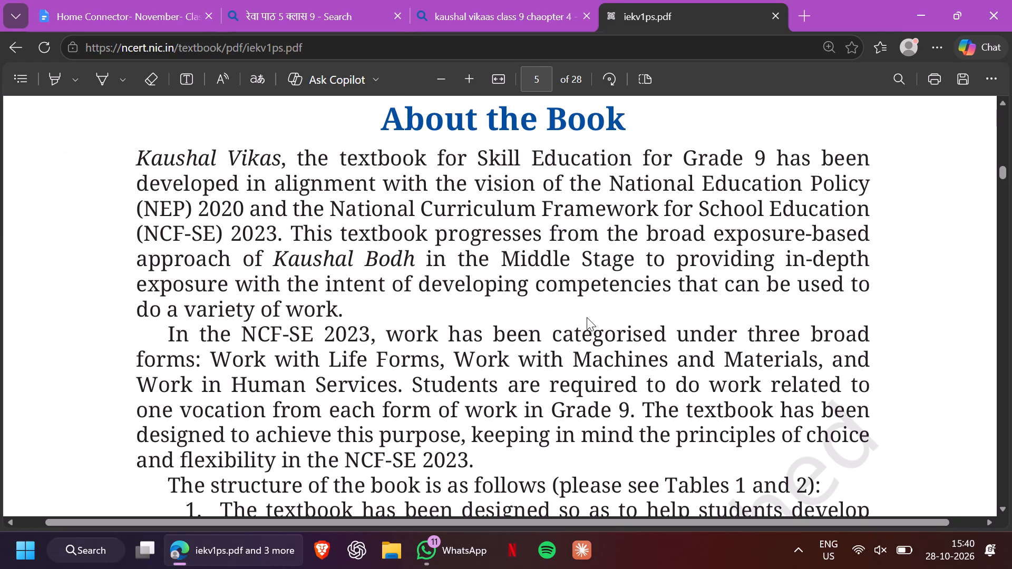
pyautogui.scroll(-12, 587, 317)
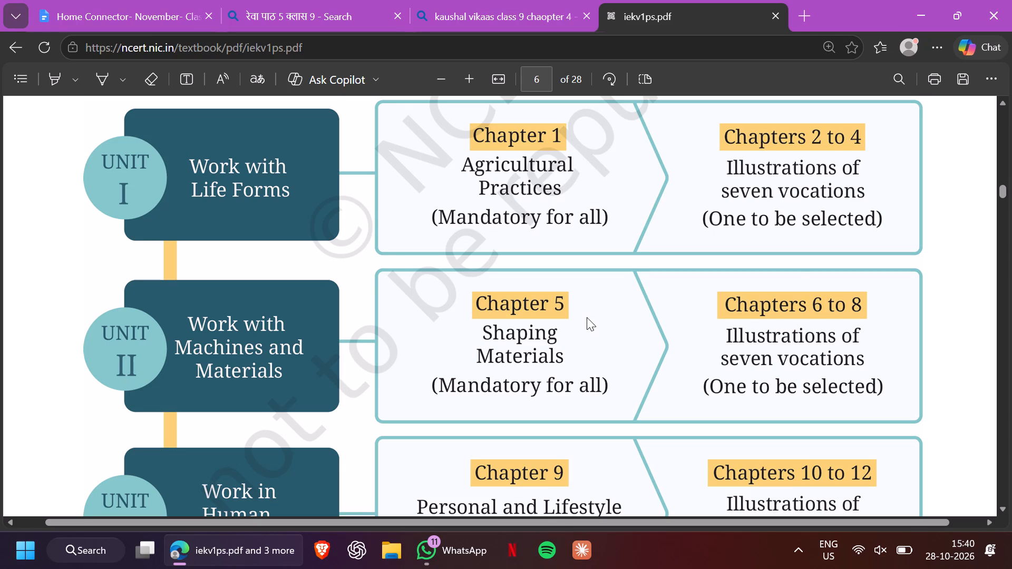
pyautogui.scroll(1, 587, 317)
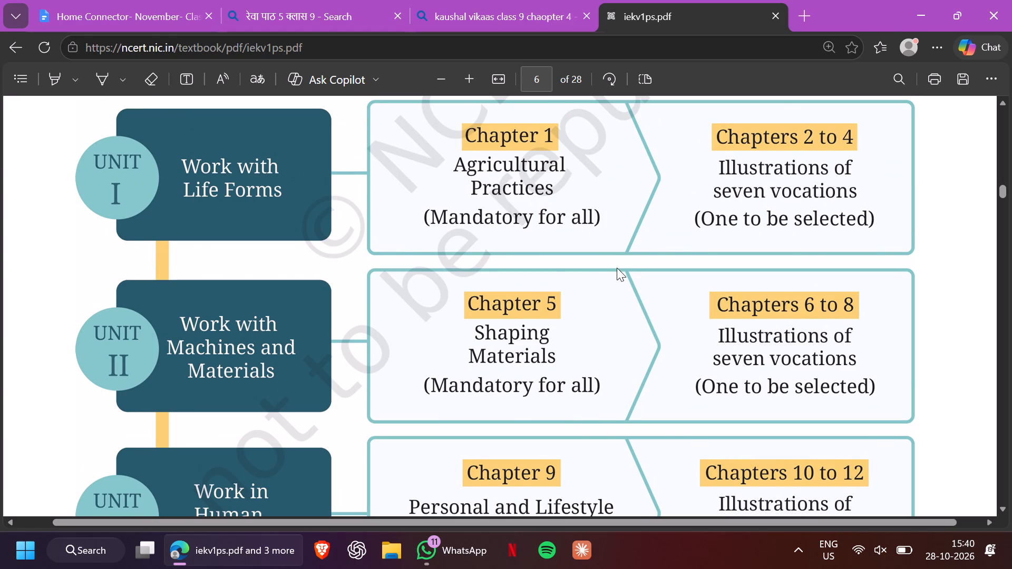
pyautogui.scroll(-3, 539, 318)
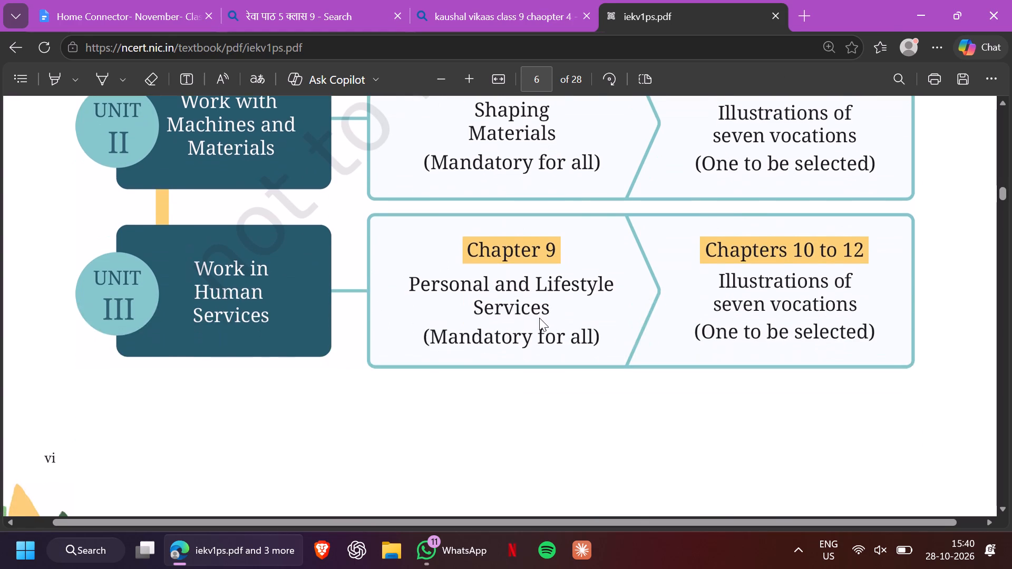
# Examine "Table 2: Details of chapters" on page 7 of the PDF for the chapter names in each unit.
pyautogui.scroll(-4, 539, 318)
pyautogui.click(539, 318)
pyautogui.scroll(-1, 539, 318)
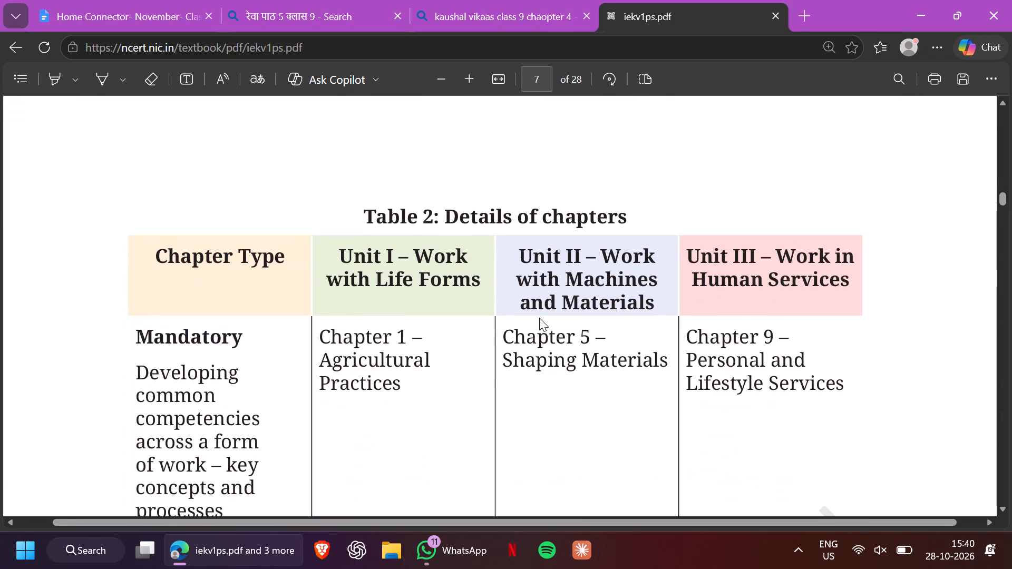
pyautogui.scroll(-1, 539, 318)
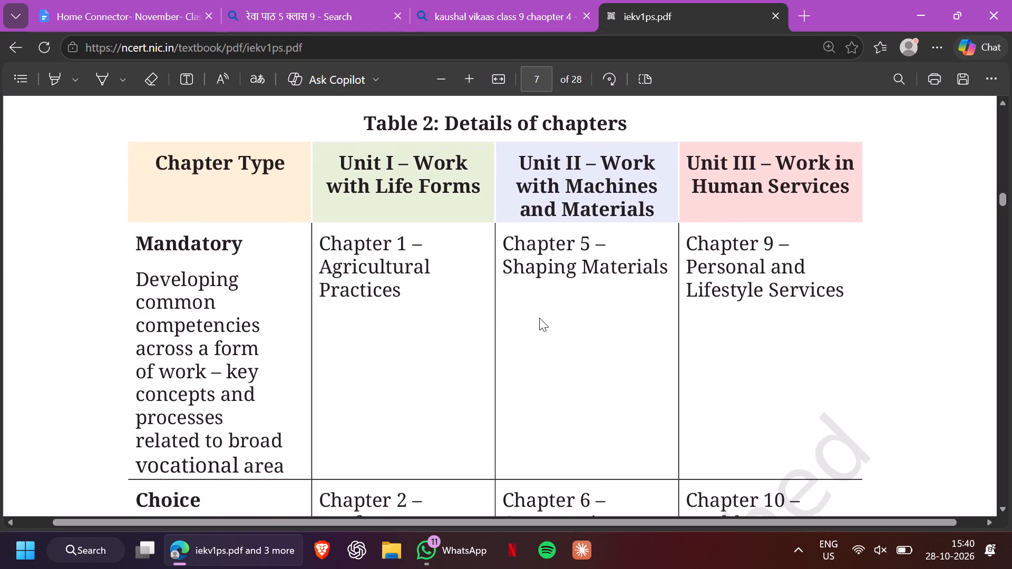
pyautogui.scroll(-3, 539, 318)
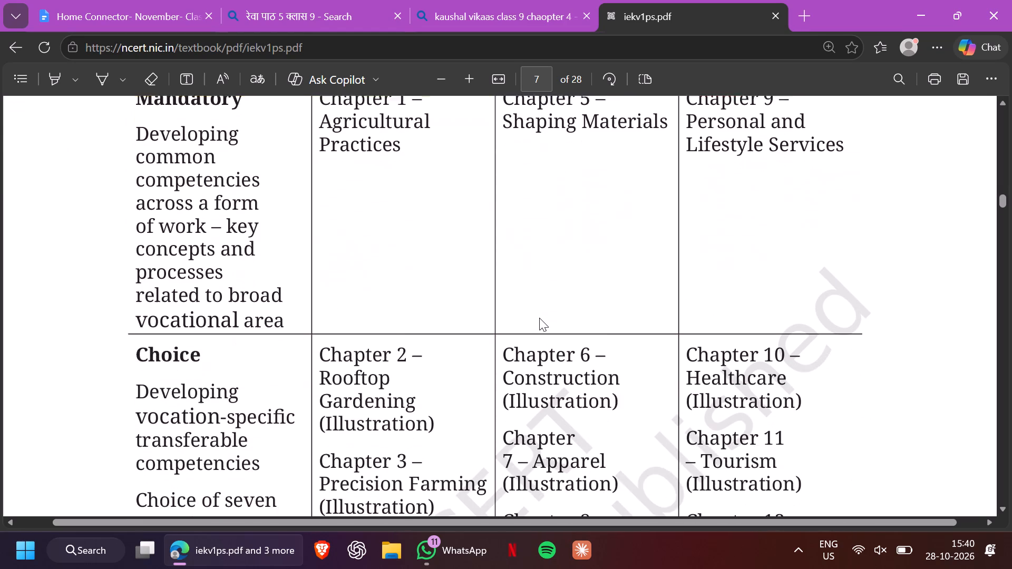
pyautogui.scroll(-5, 539, 318)
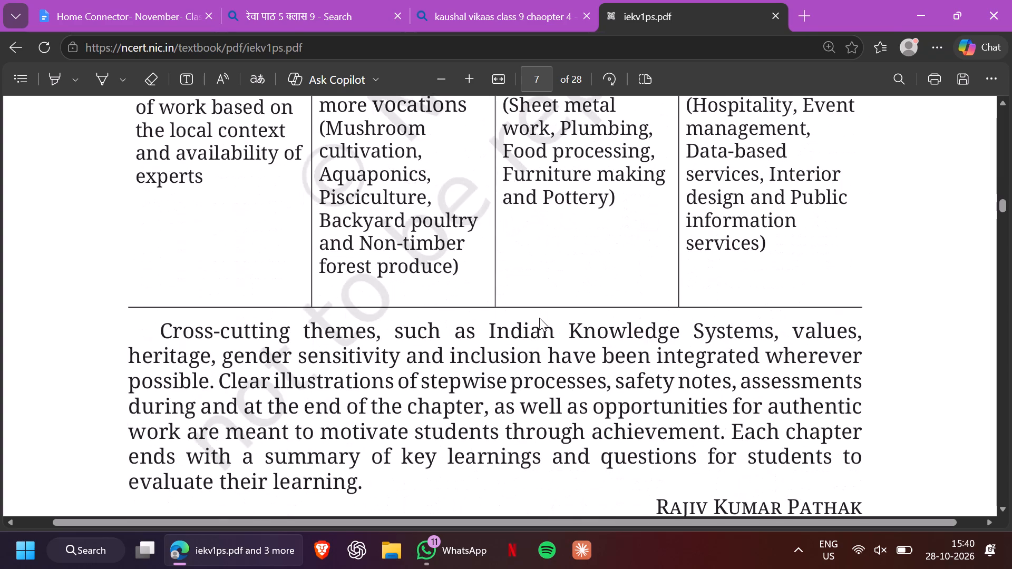
# Re-examine the chapter names listed under each form of work in the chapter details table on page 7.
pyautogui.scroll(1, 539, 318)
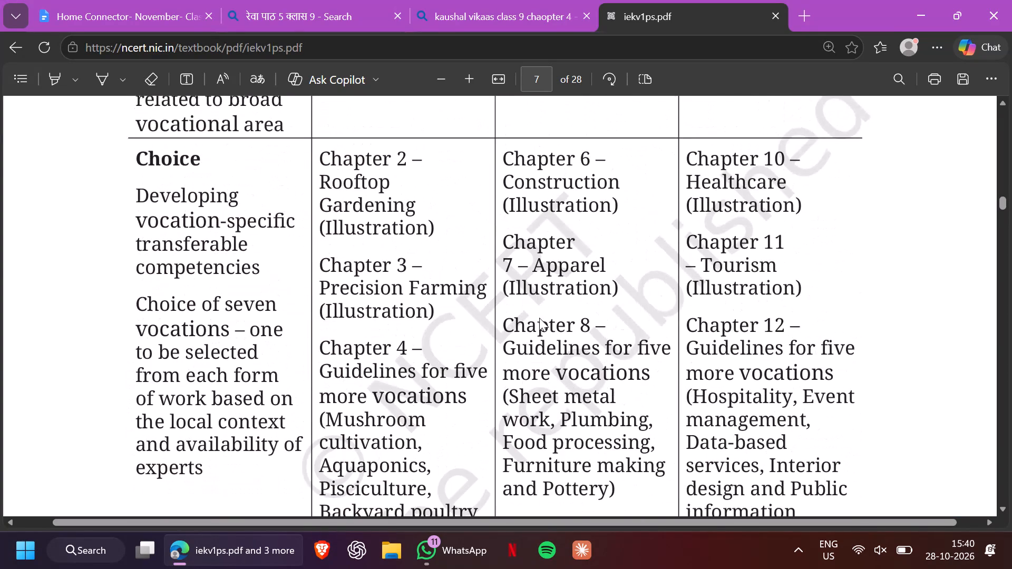
pyautogui.scroll(3, 539, 318)
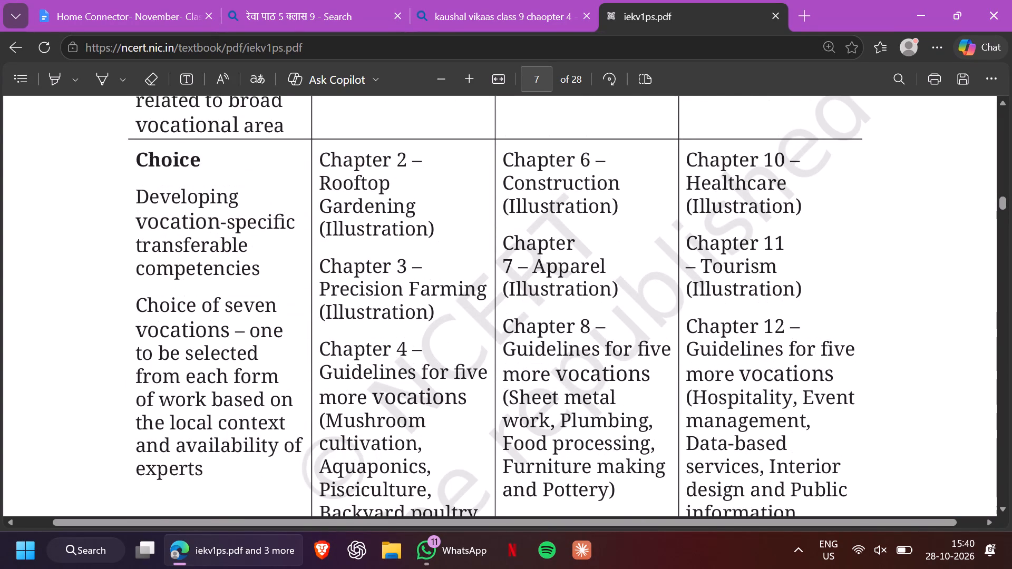
pyautogui.scroll(-2, 428, 419)
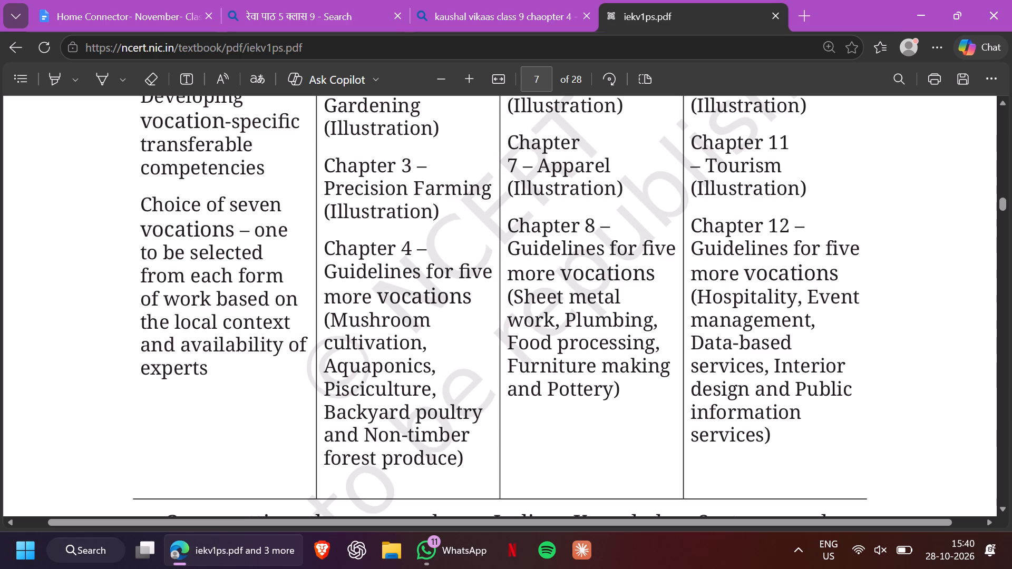
# Skim pages 8 to 12 of the textbook PDF, through the "Using the textbook" section, looking for a chapter list.
pyautogui.scroll(-8, 428, 419)
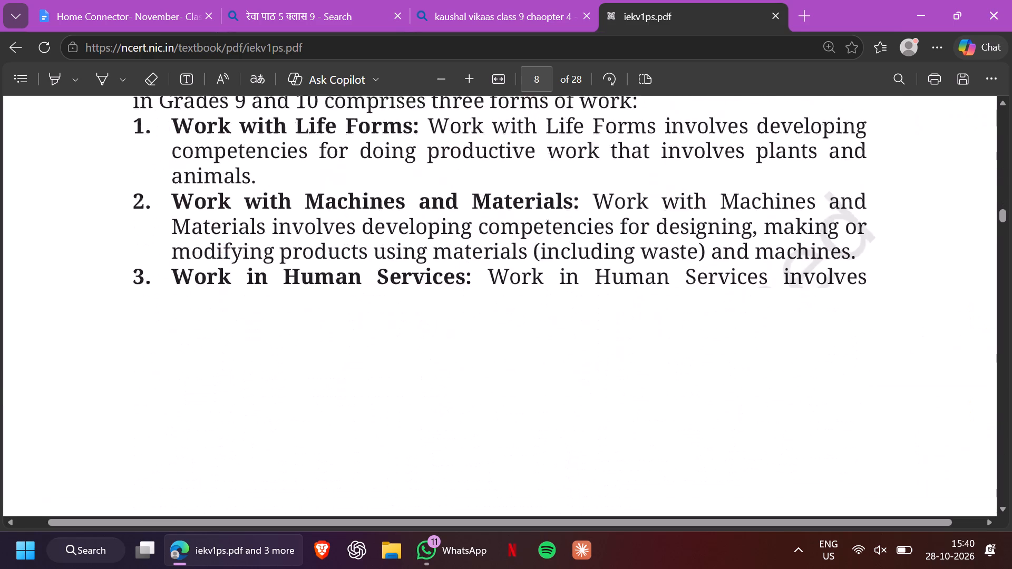
pyautogui.scroll(-10, 428, 419)
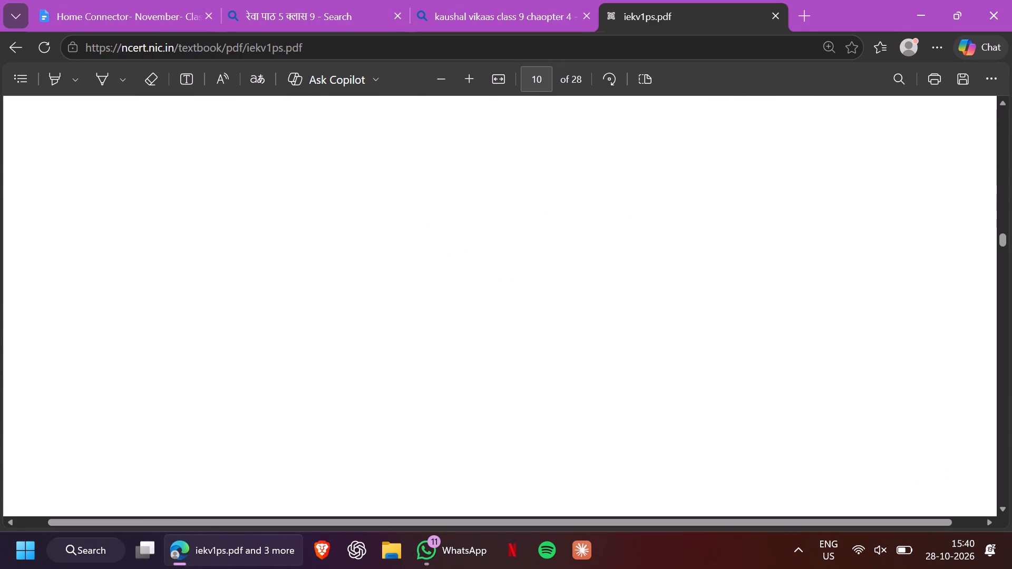
pyautogui.scroll(-4, 428, 419)
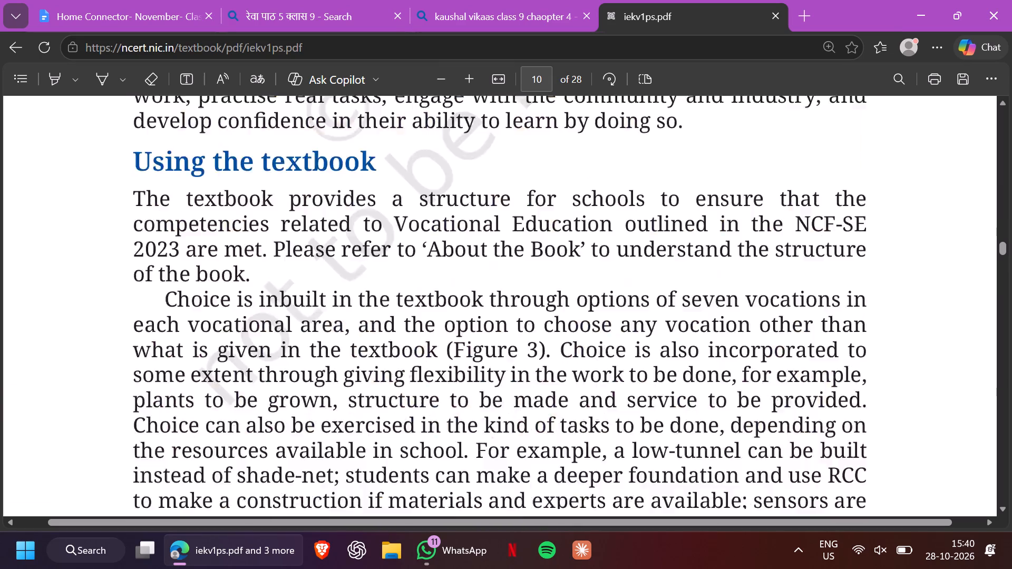
pyautogui.scroll(-7, 428, 419)
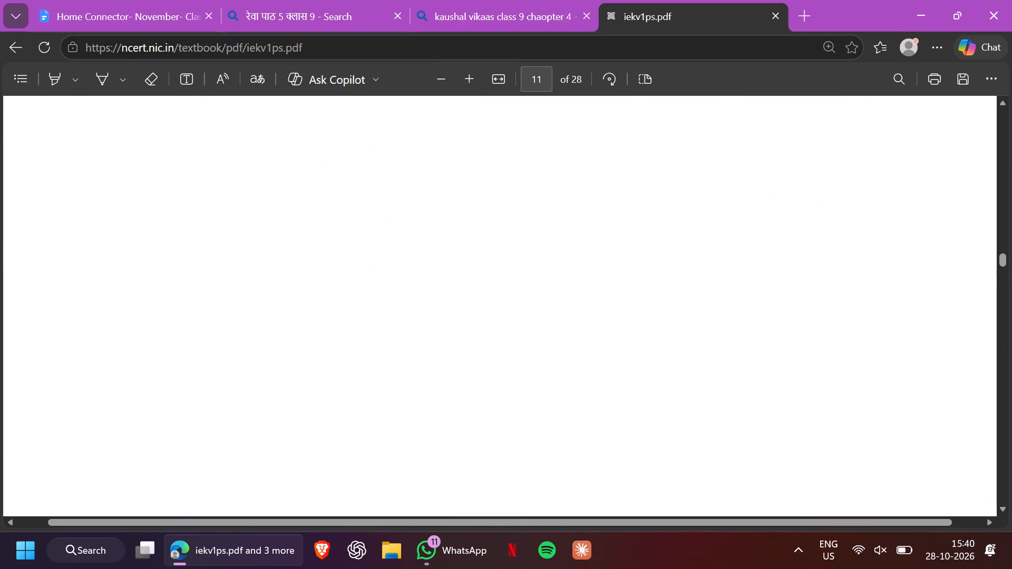
pyautogui.scroll(-5, 428, 419)
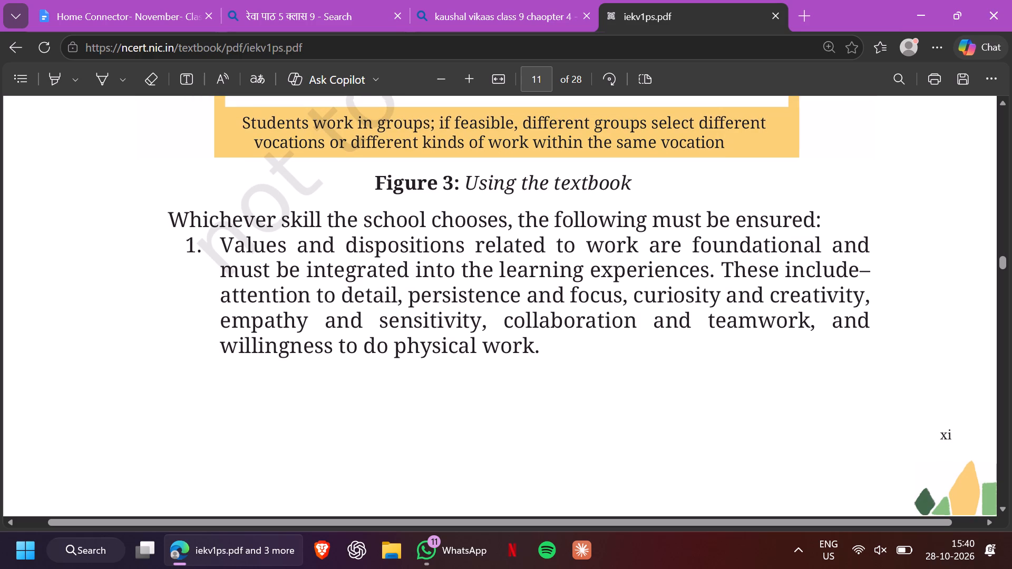
pyautogui.scroll(-5, 428, 419)
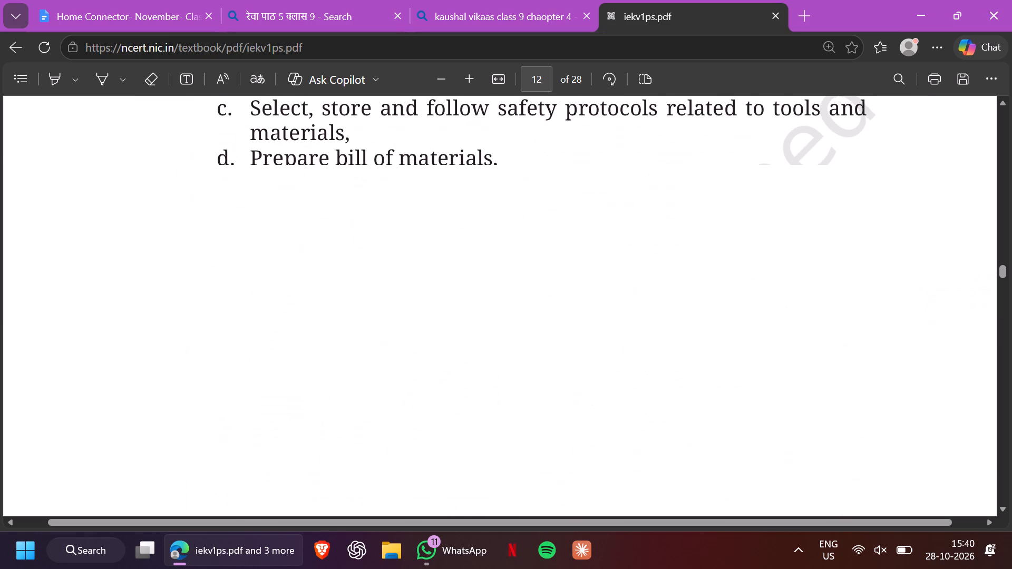
pyautogui.scroll(-6, 428, 419)
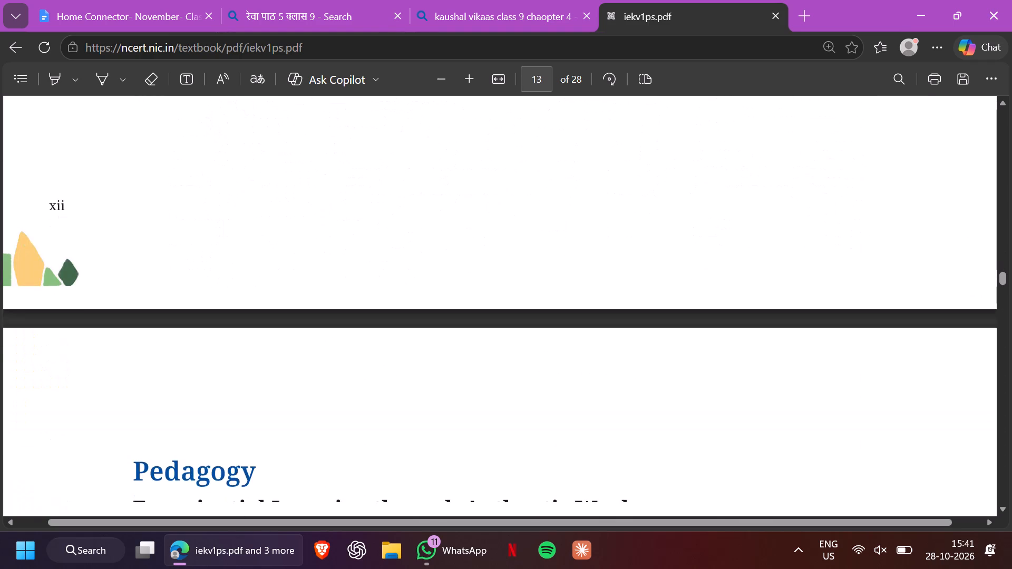
# Skim the "Pedagogy" section on pages 13 and 14 and continue to the start of page 15.
pyautogui.scroll(-8, 428, 419)
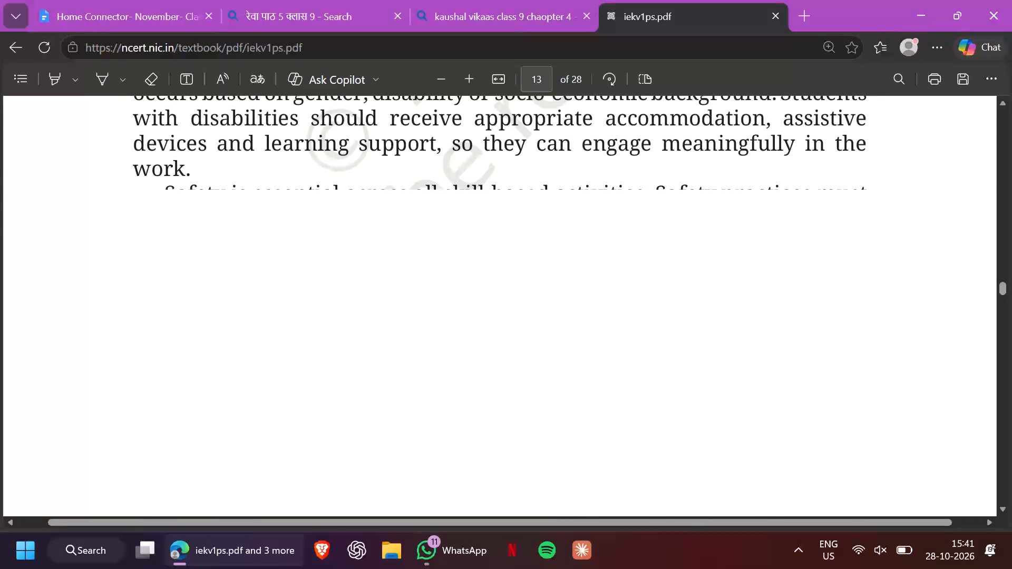
pyautogui.scroll(-4, 428, 419)
pyautogui.click(428, 419)
pyautogui.scroll(-5, 428, 419)
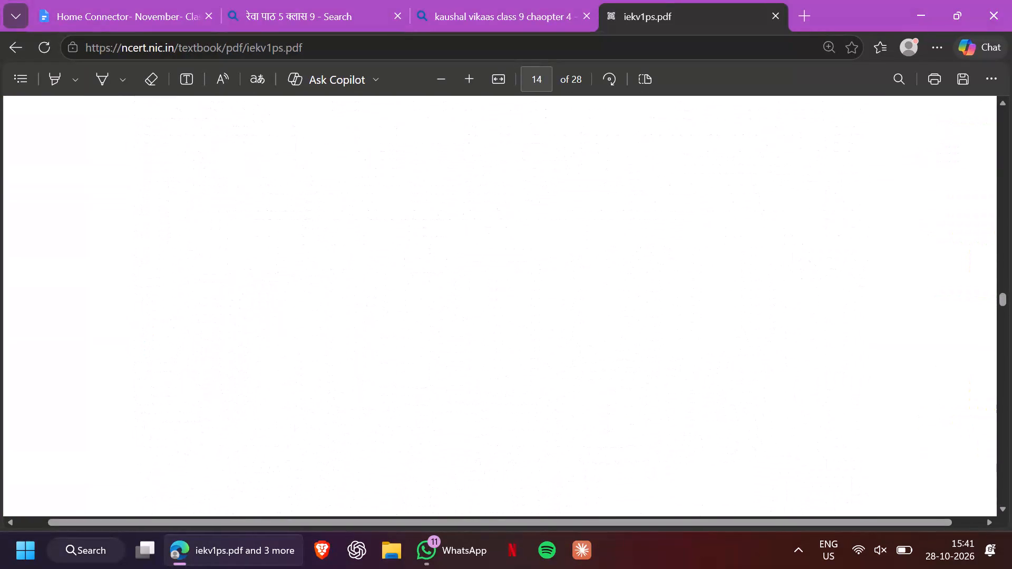
pyautogui.scroll(-4, 428, 419)
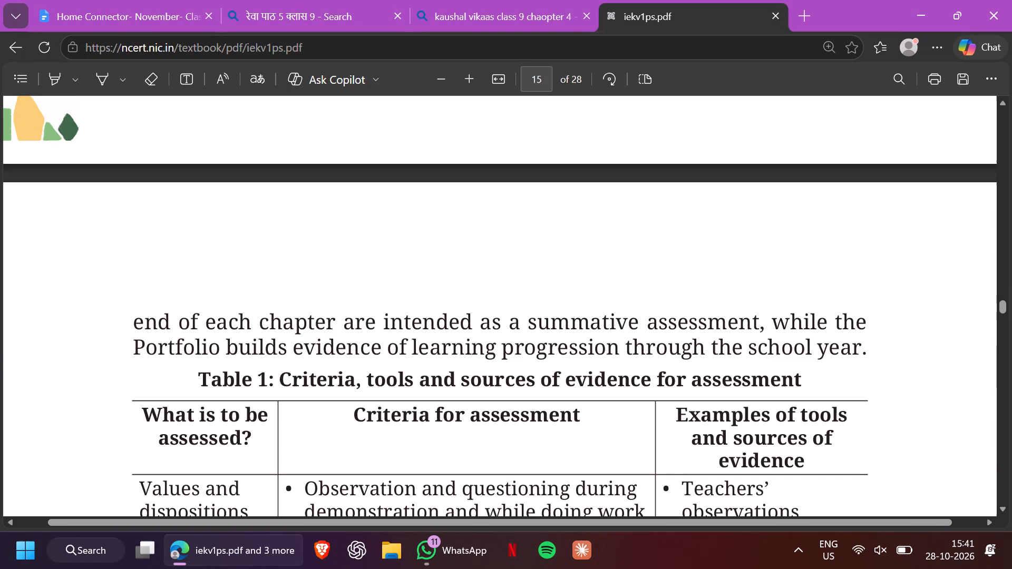
# Look through the assessment criteria and weightage tables on pages 15 to 17 of the PDF.
pyautogui.scroll(-3, 428, 419)
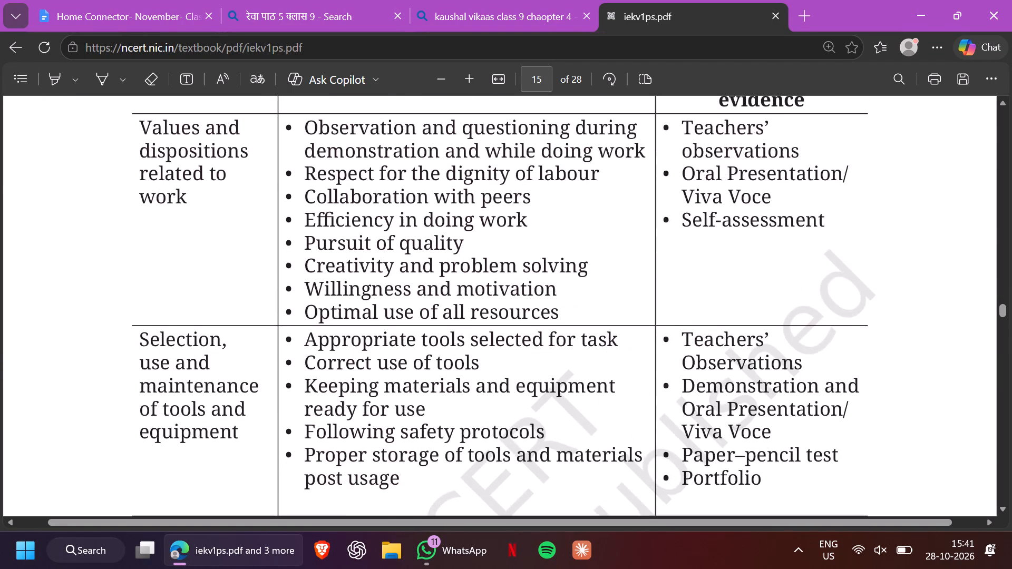
pyautogui.scroll(-6, 428, 419)
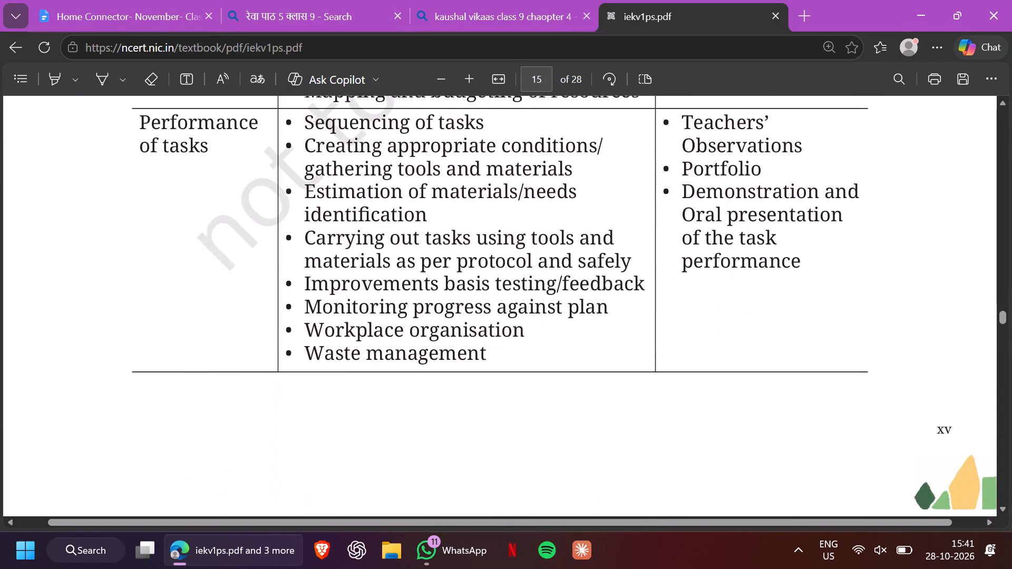
pyautogui.scroll(-5, 428, 419)
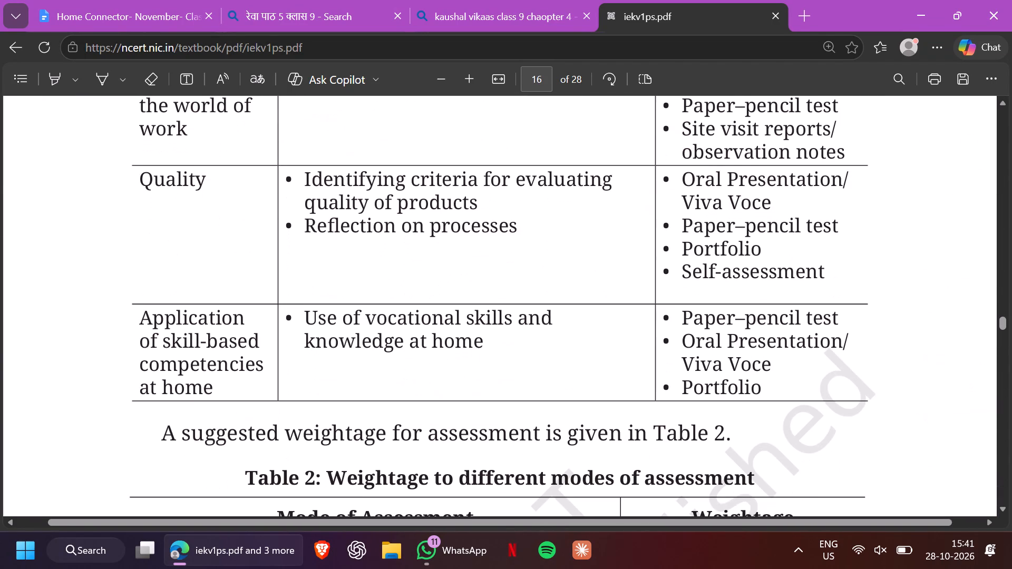
pyautogui.scroll(-6, 427, 424)
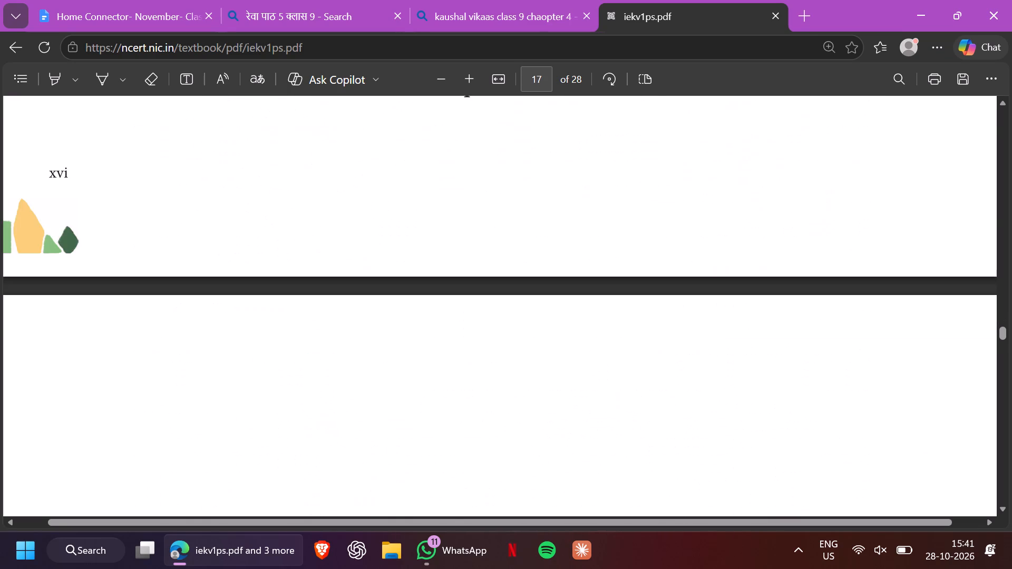
pyautogui.scroll(-4, 427, 424)
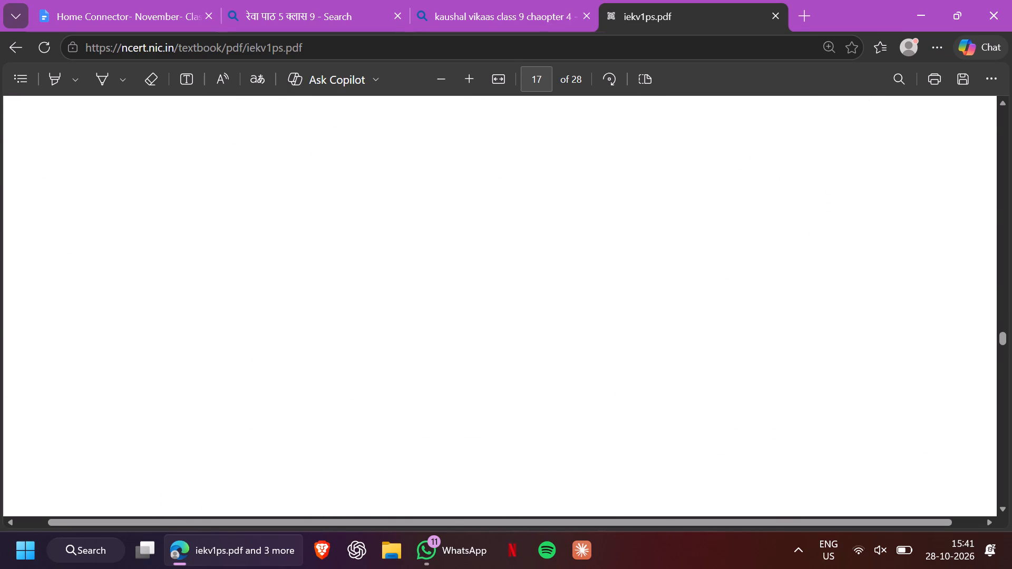
pyautogui.scroll(-4, 427, 424)
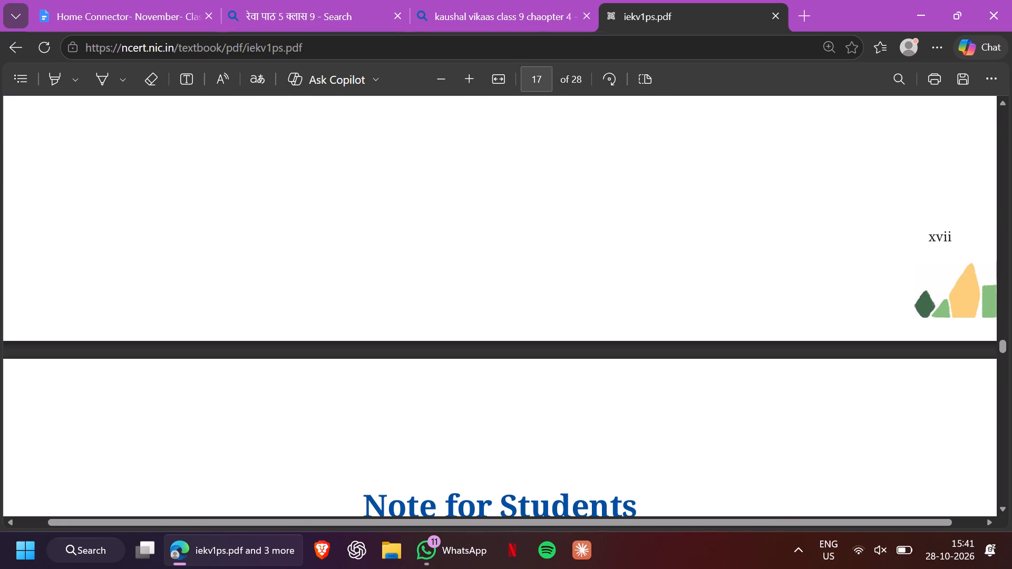
# Look through the "Note for Students" on pages 18 to 20, including the table of common textbook elements.
pyautogui.scroll(-4, 427, 424)
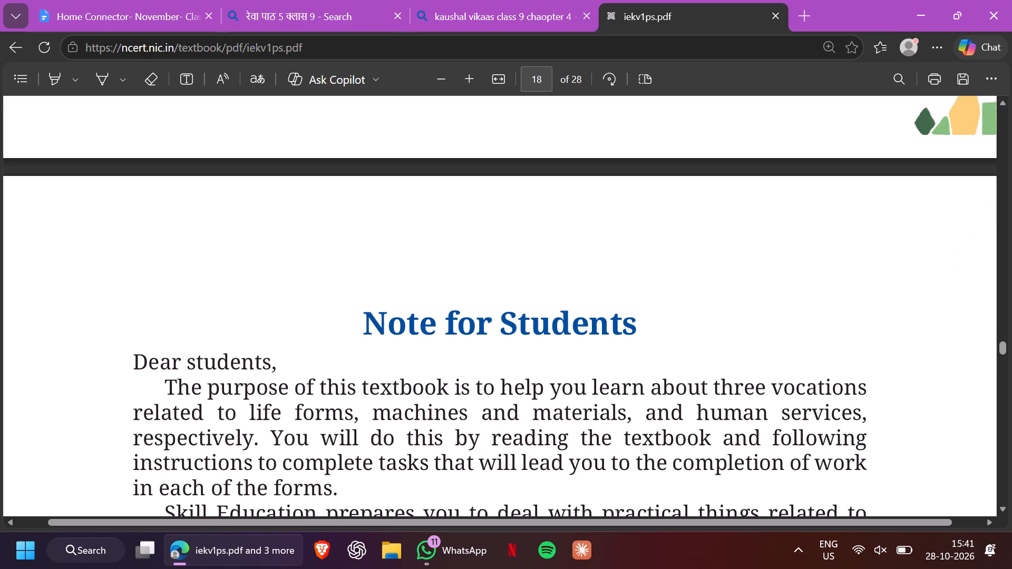
pyautogui.scroll(-7, 427, 424)
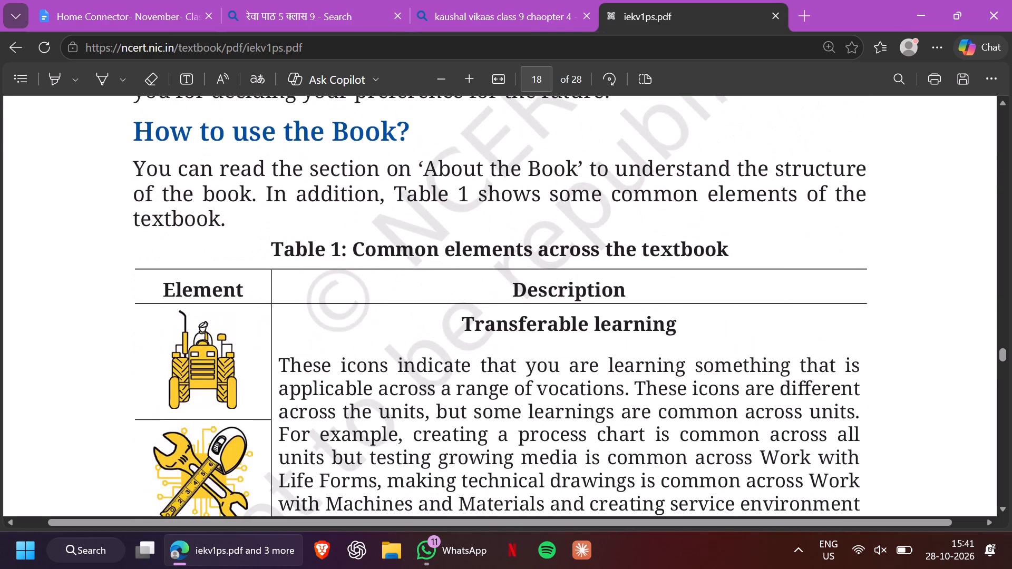
pyautogui.scroll(-4, 427, 424)
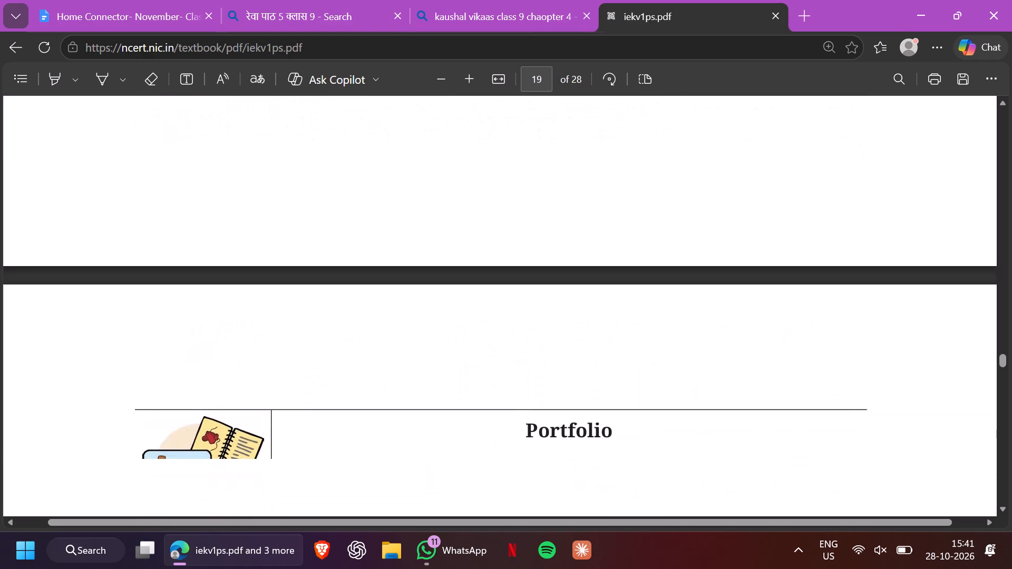
pyautogui.scroll(-1, 427, 424)
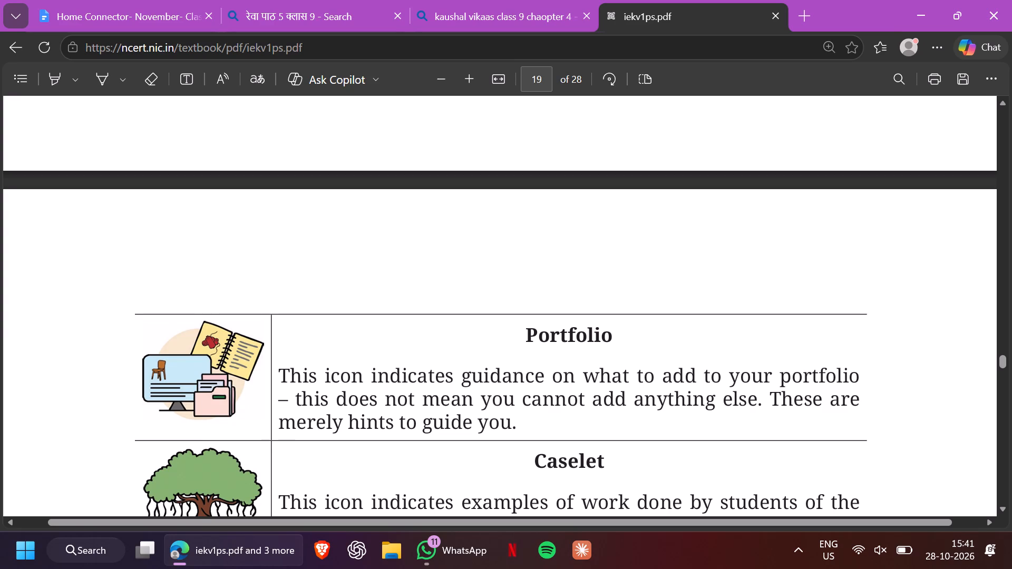
pyautogui.click(415, 424)
pyautogui.scroll(-5, 415, 424)
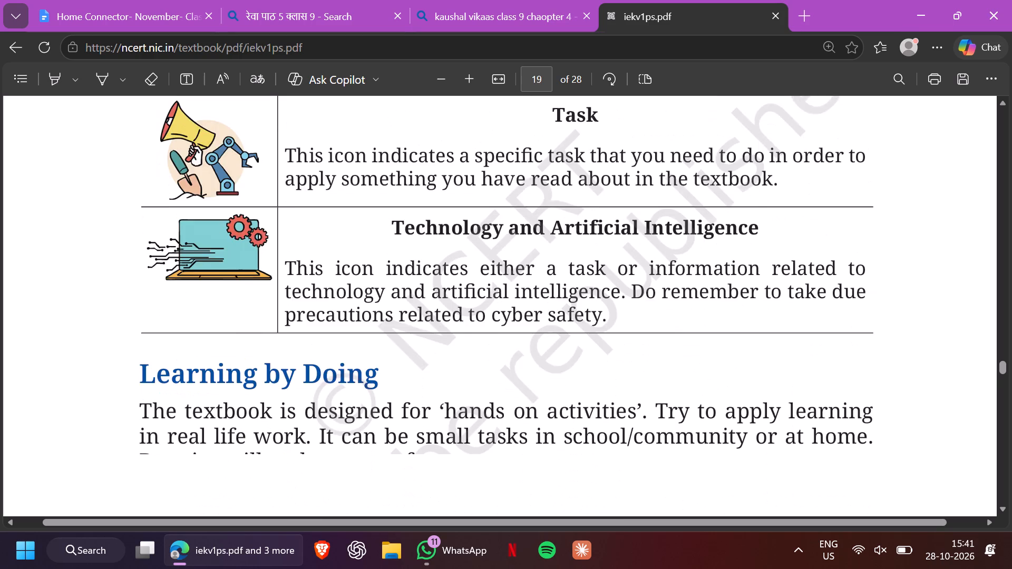
pyautogui.scroll(-7, 415, 424)
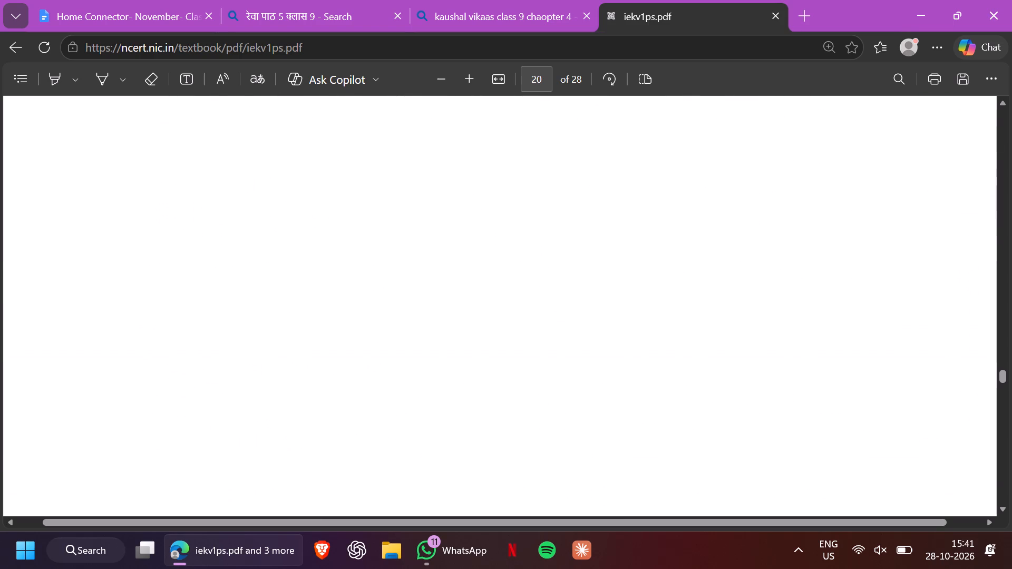
pyautogui.scroll(-2, 415, 424)
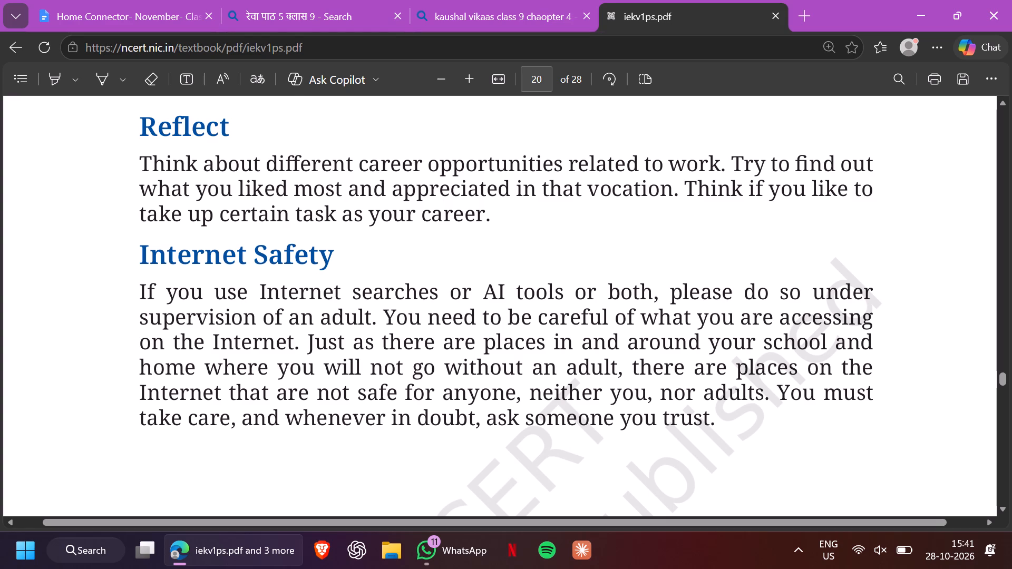
# Skim the rest of page 20 and the committee member list on page 21 of the PDF, looking for a chapter list.
pyautogui.scroll(-9, 371, 411)
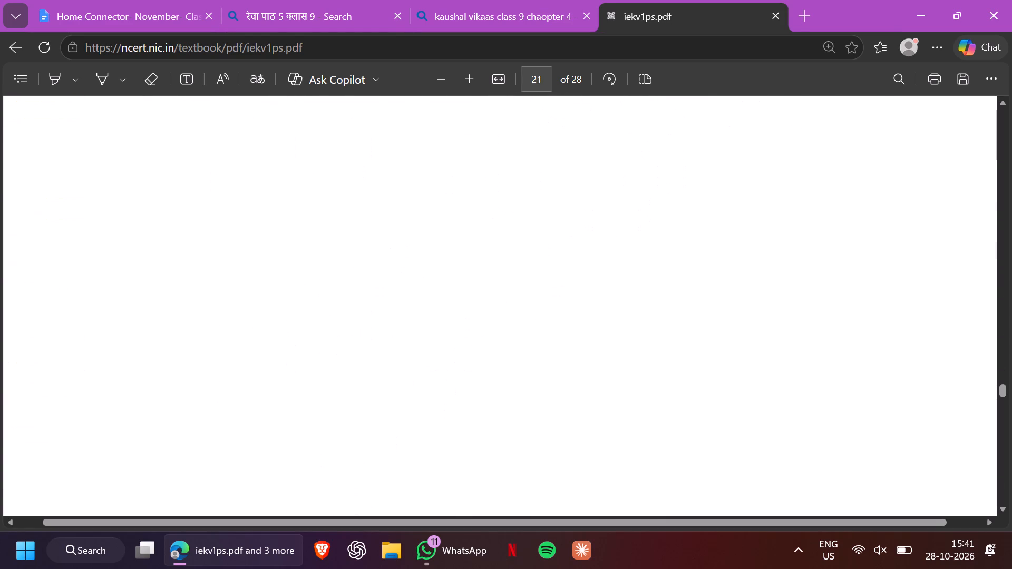
pyautogui.scroll(-3, 371, 411)
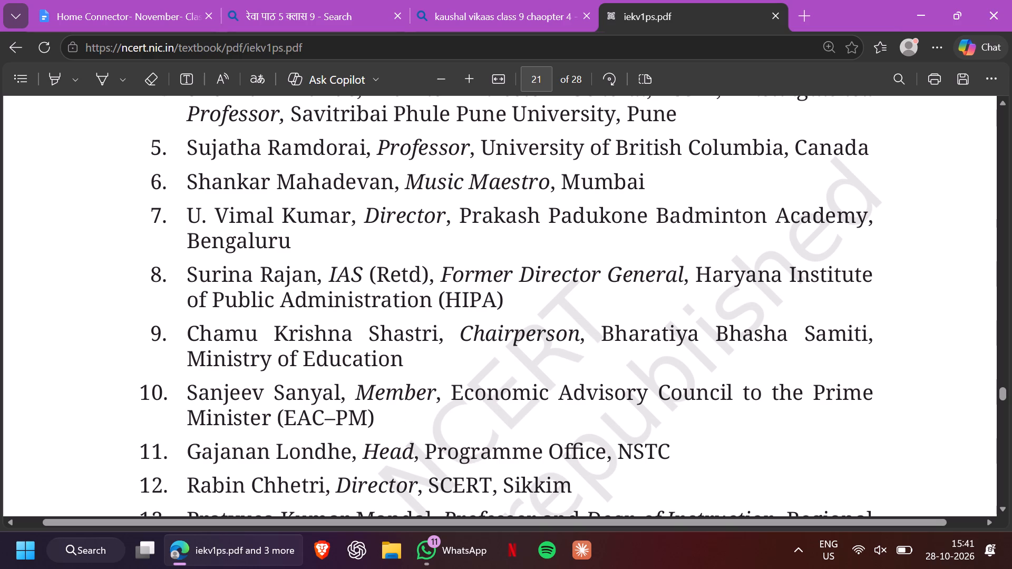
pyautogui.rightClick(408, 410)
pyautogui.scroll(-3, 408, 410)
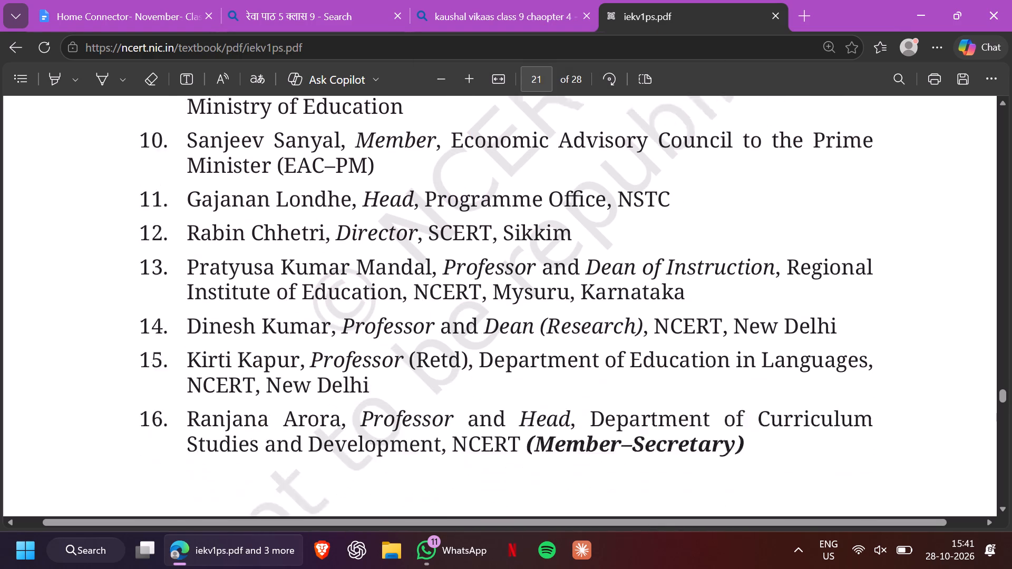
pyautogui.scroll(-8, 408, 410)
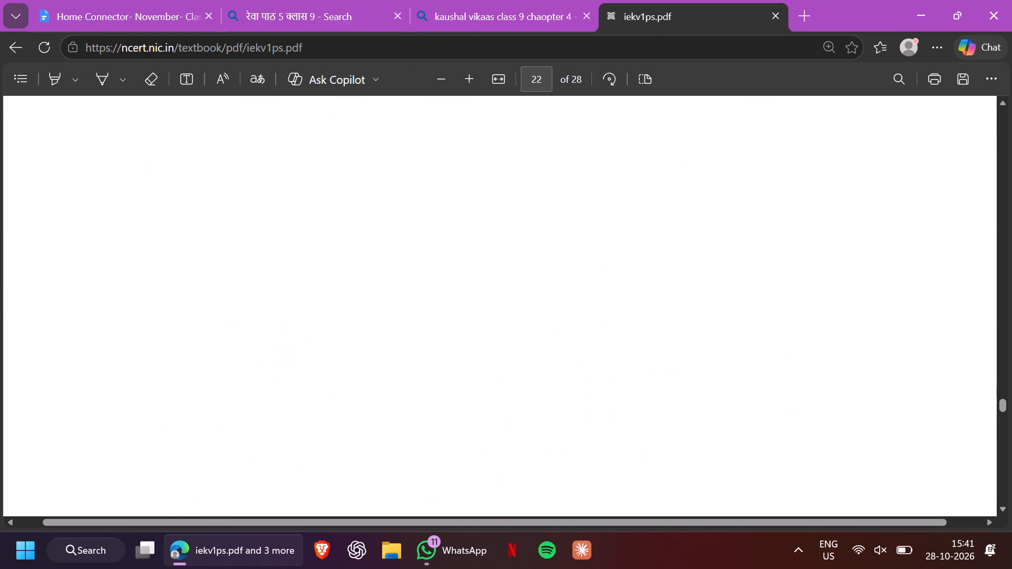
# Skim the Preamble on page 22 and the "Textbook Development Team" list on page 23 of the PDF.
pyautogui.scroll(-3, 408, 410)
pyautogui.doubleClick(408, 410)
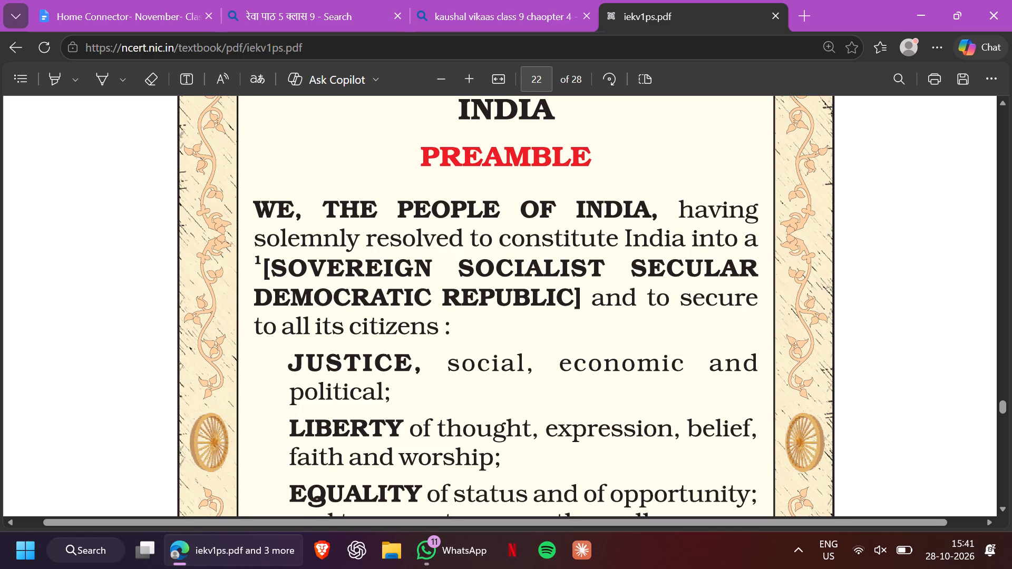
pyautogui.scroll(-5, 408, 410)
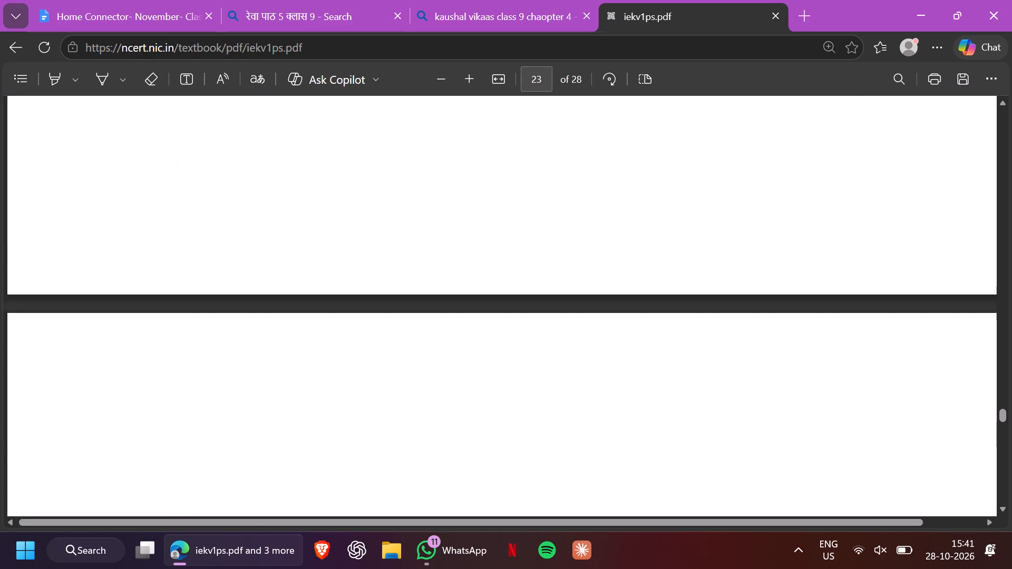
pyautogui.scroll(-4, 408, 410)
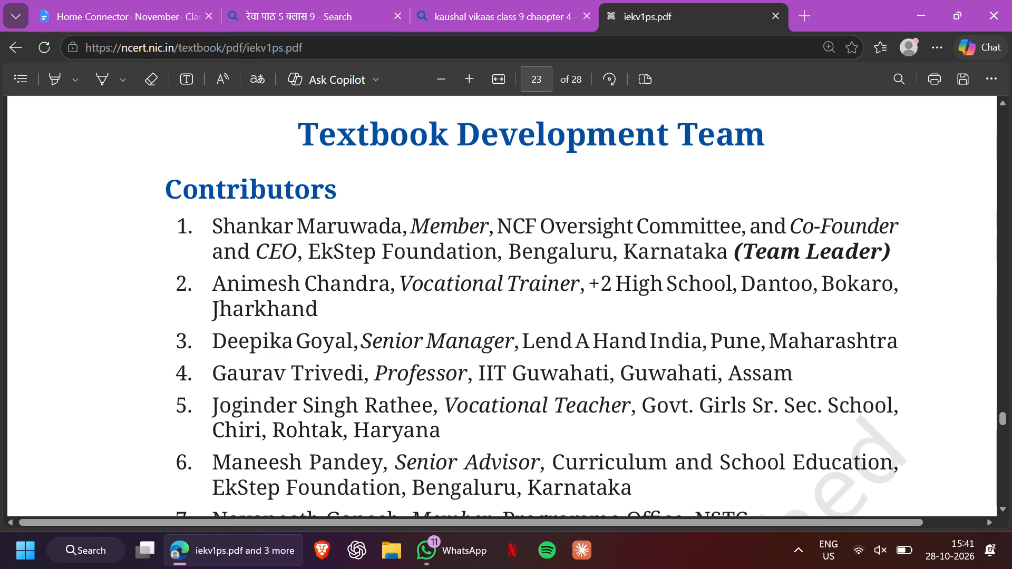
pyautogui.scroll(-6, 408, 410)
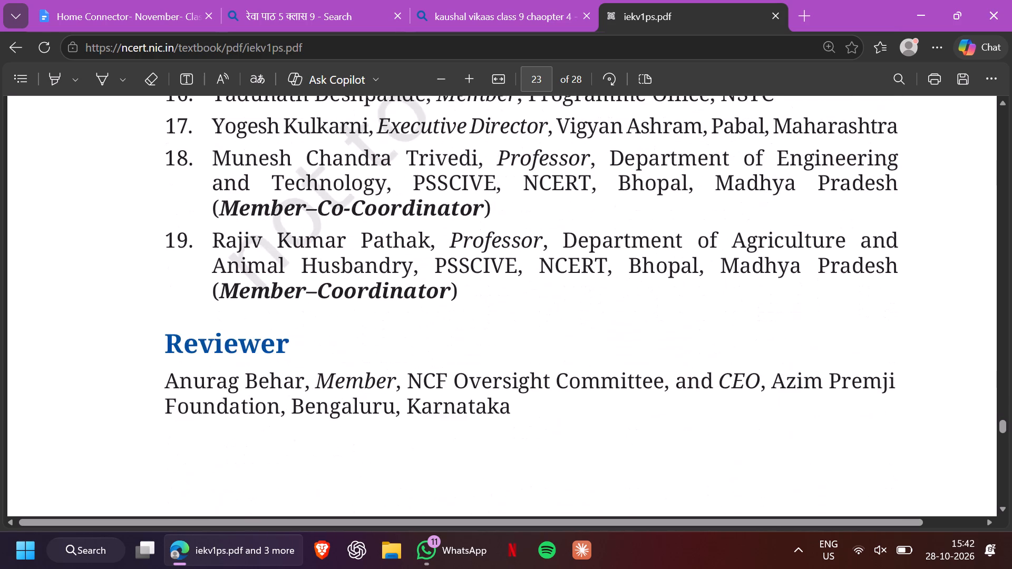
# Look through the "Fundamental Rights" page, page 24 of the PDF, down to "Right to Constitutional Remedies".
pyautogui.scroll(-5, 408, 410)
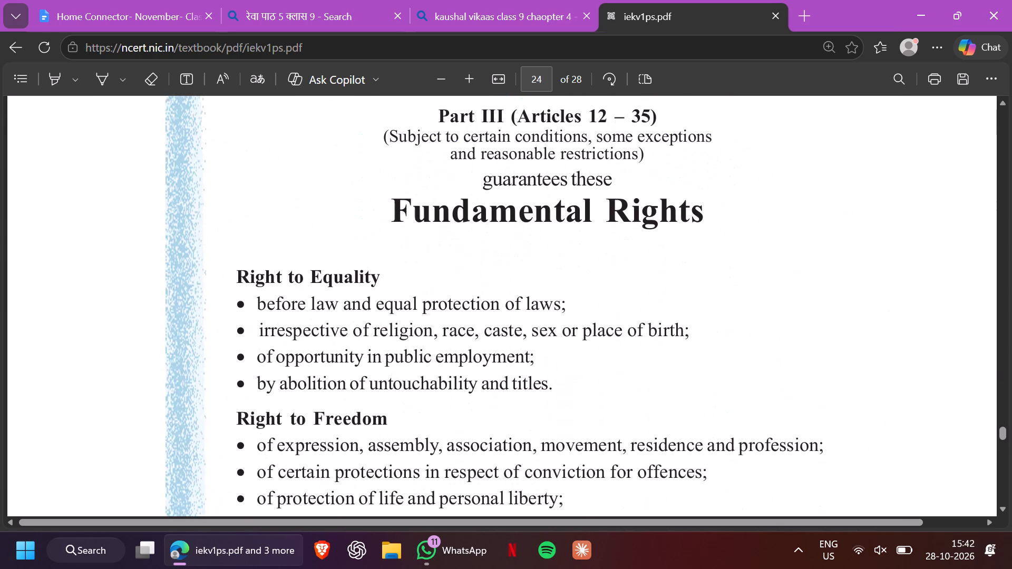
pyautogui.scroll(-2, 408, 410)
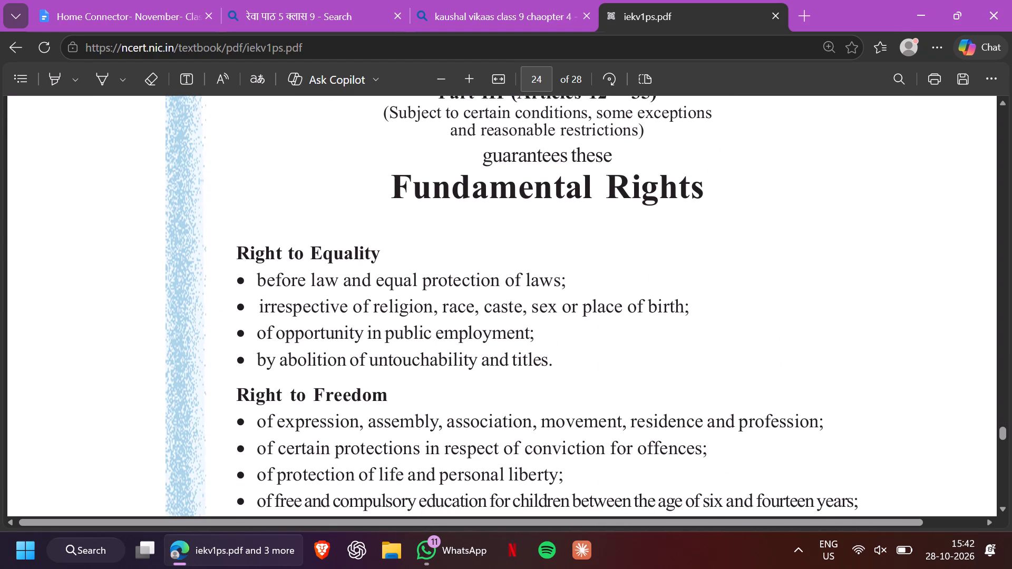
pyautogui.scroll(-4, 408, 410)
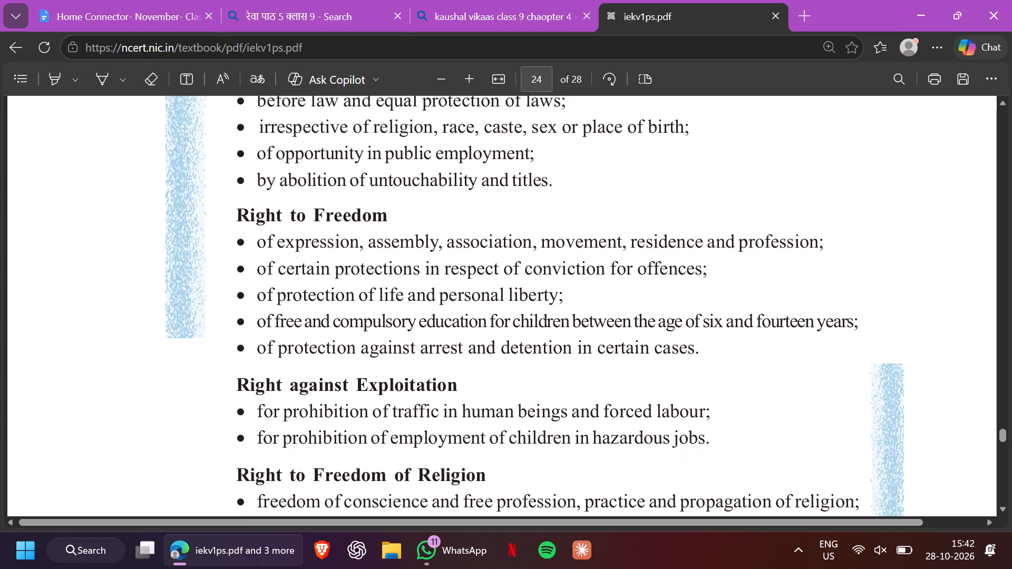
pyautogui.scroll(-2, 408, 410)
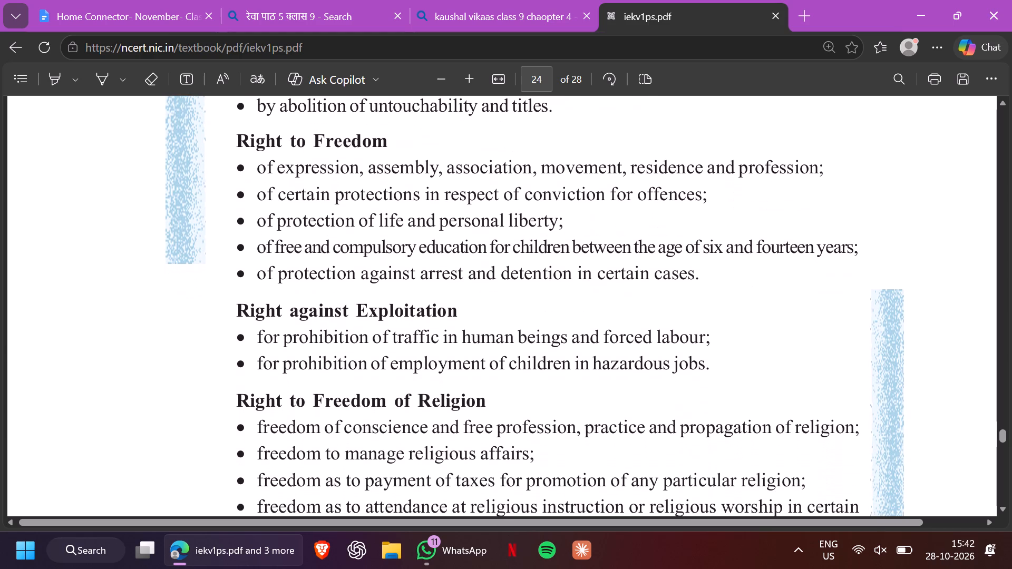
pyautogui.scroll(-4, 408, 410)
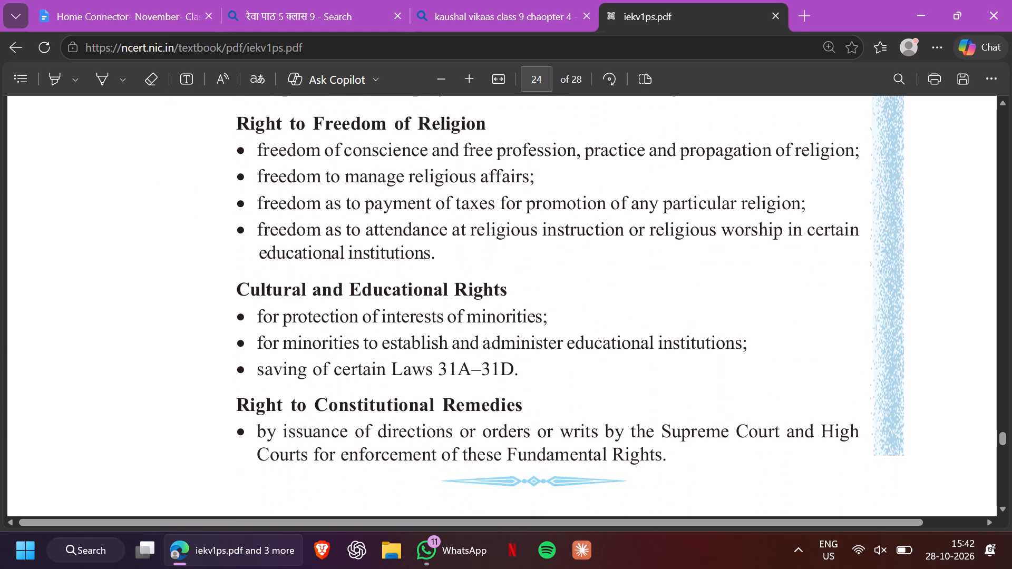
pyautogui.scroll(-2, 376, 418)
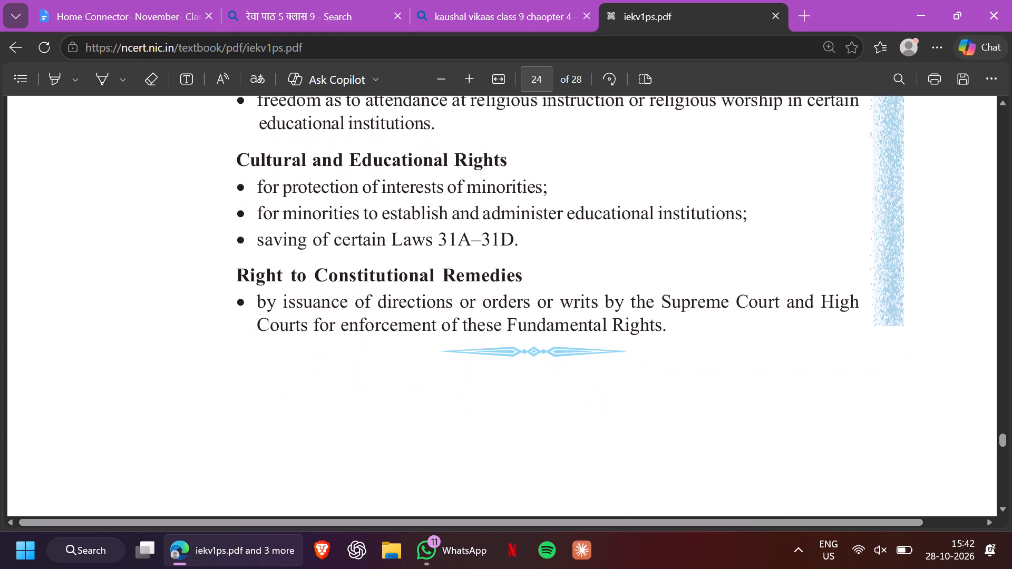
pyautogui.scroll(-1, 382, 395)
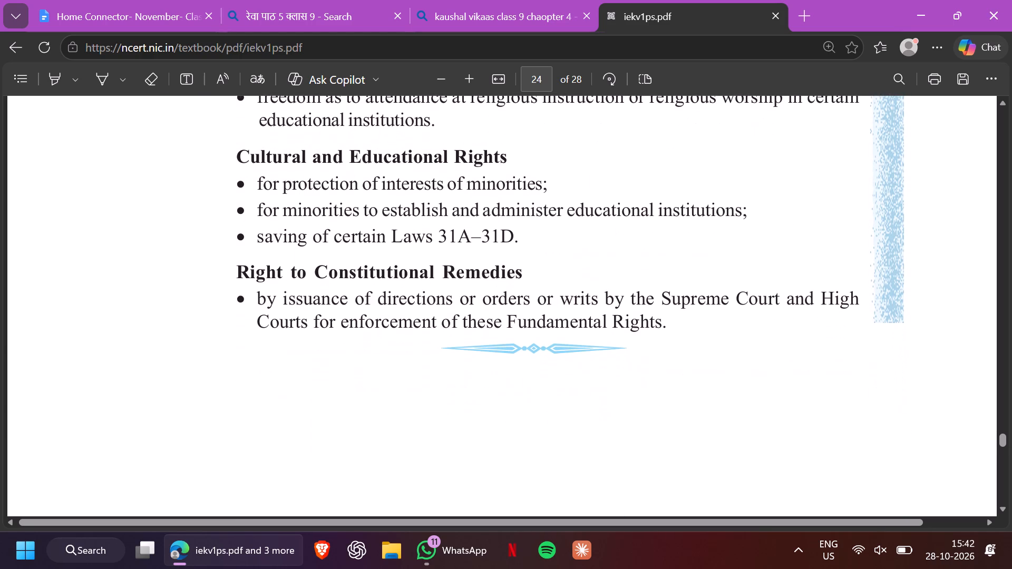
# Skim the "Acknowledgements" on page 25 and continue past page 26 in search of the contents list.
pyautogui.scroll(-4, 382, 395)
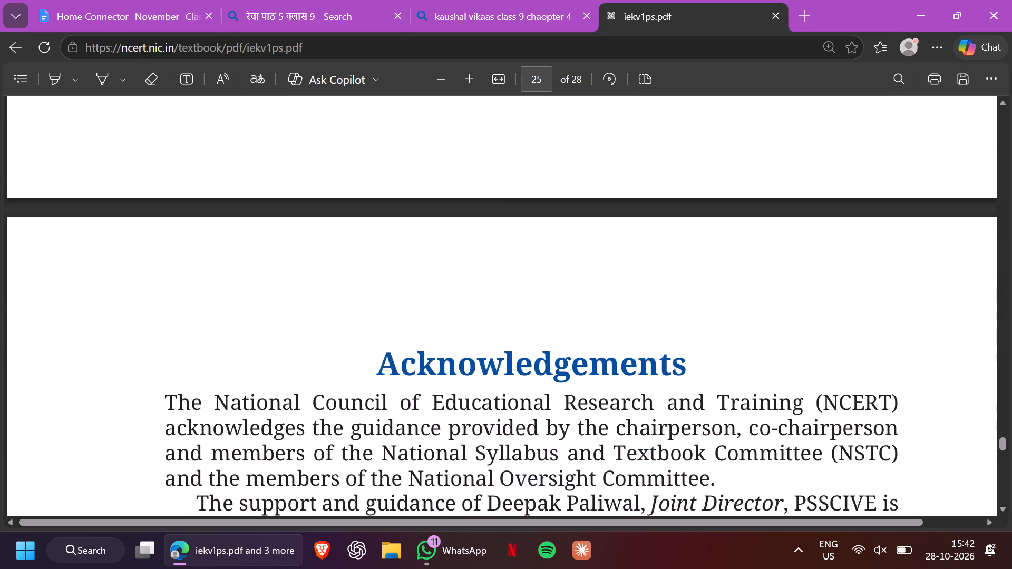
pyautogui.scroll(-5, 382, 395)
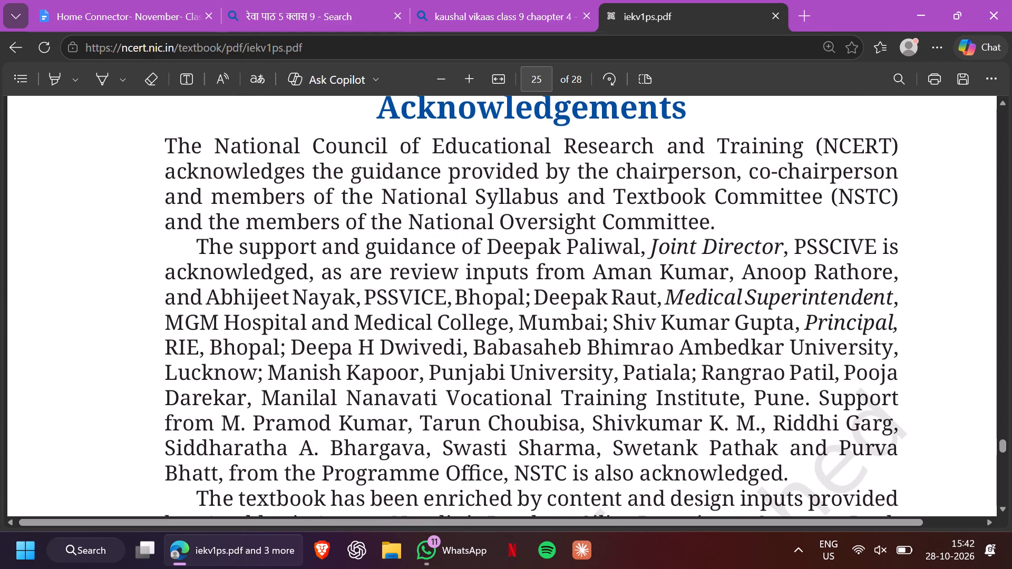
pyautogui.scroll(-1, 380, 395)
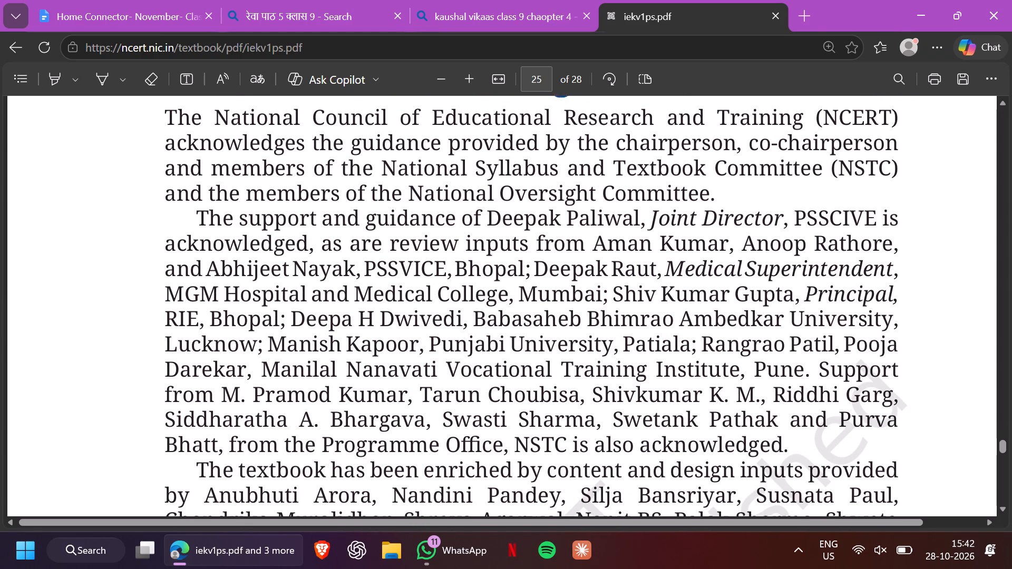
pyautogui.scroll(-1, 380, 395)
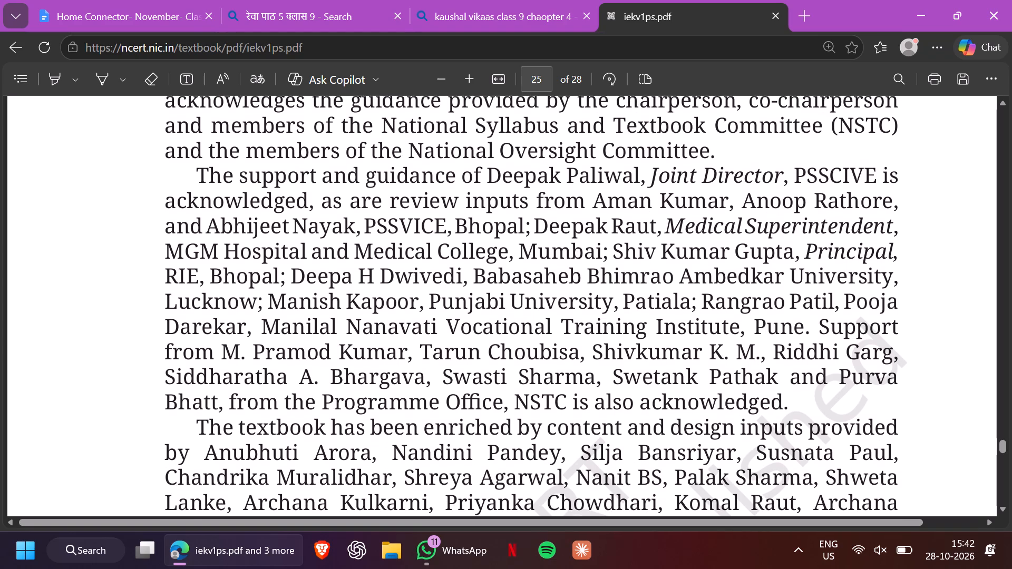
pyautogui.scroll(-13, 380, 395)
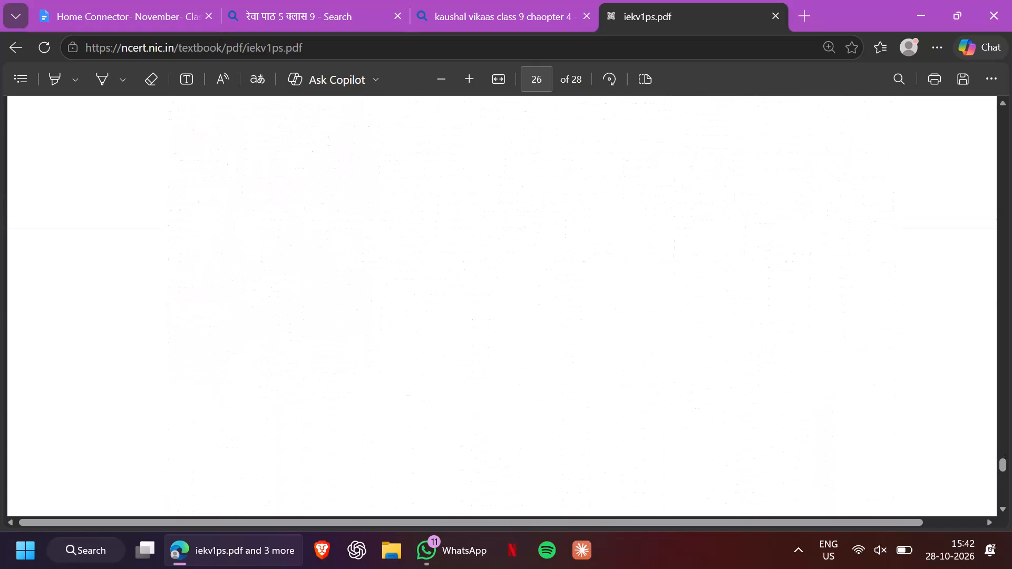
# Copy the Chapter 3 title "Precision Farming" from the contents on page 27 into the empty Kaushal Vikas bullet of the Home Connector document.
pyautogui.scroll(-8, 380, 395)
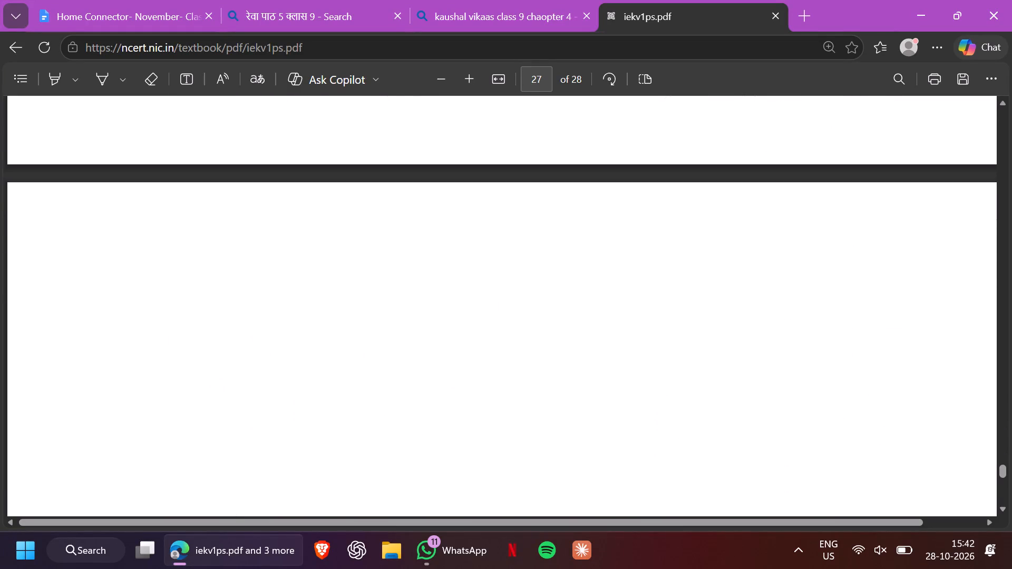
pyautogui.scroll(-3, 380, 395)
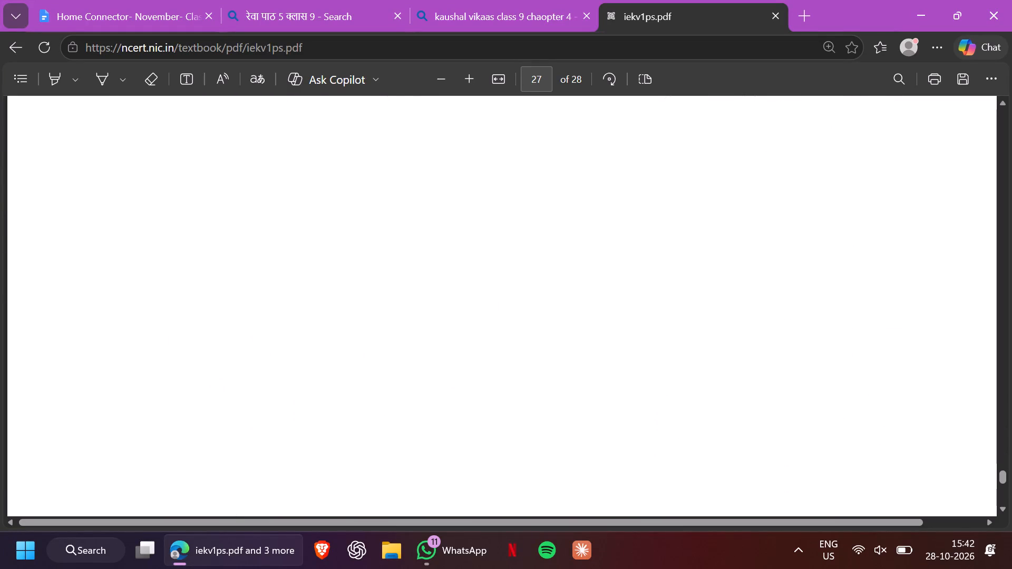
pyautogui.scroll(-2, 380, 395)
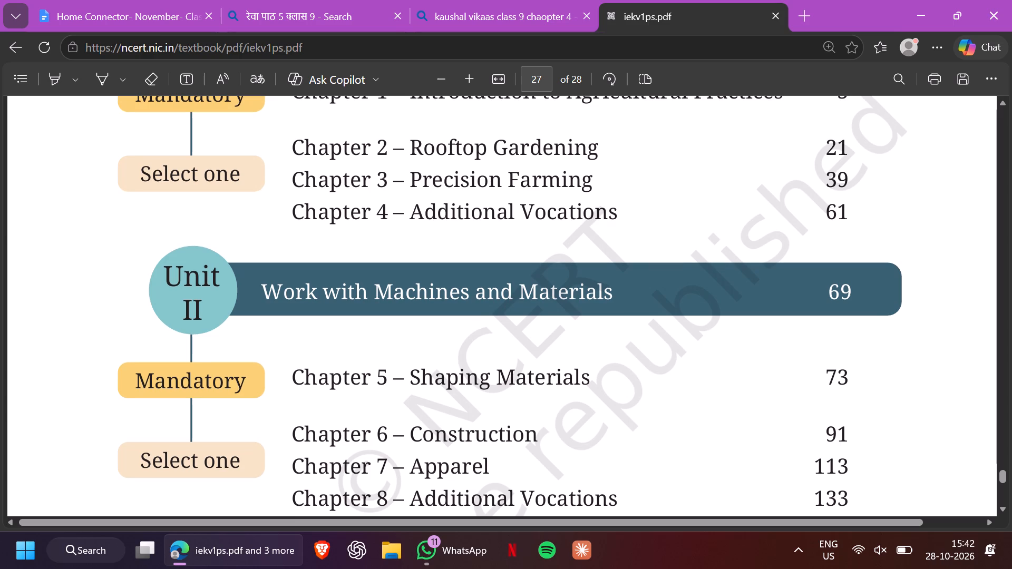
pyautogui.scroll(-1, 380, 395)
pyautogui.moveTo(412, 178); pyautogui.dragTo(600, 180)
pyautogui.hotkey('ctrl', 'c')
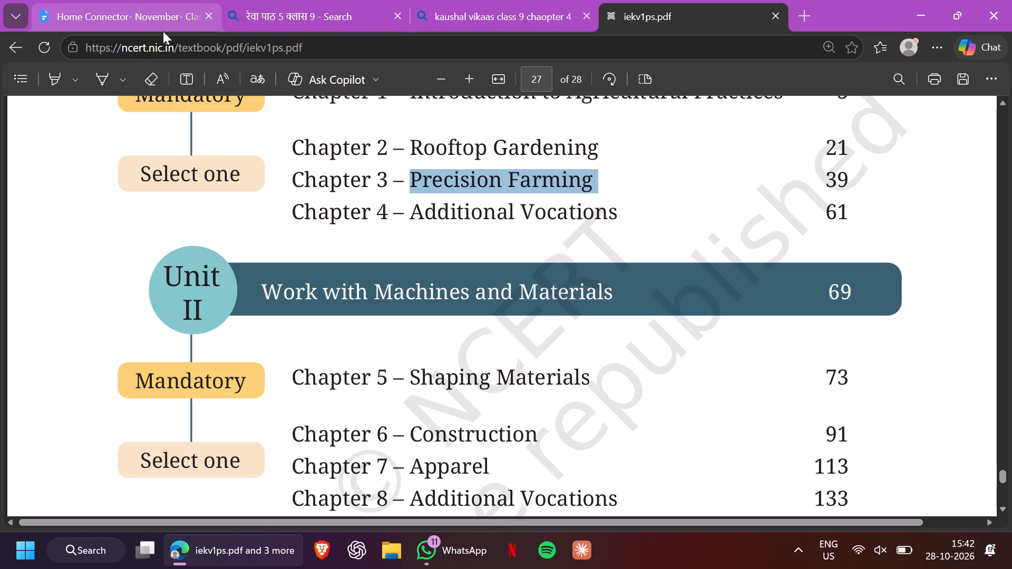
pyautogui.click(160, 6)
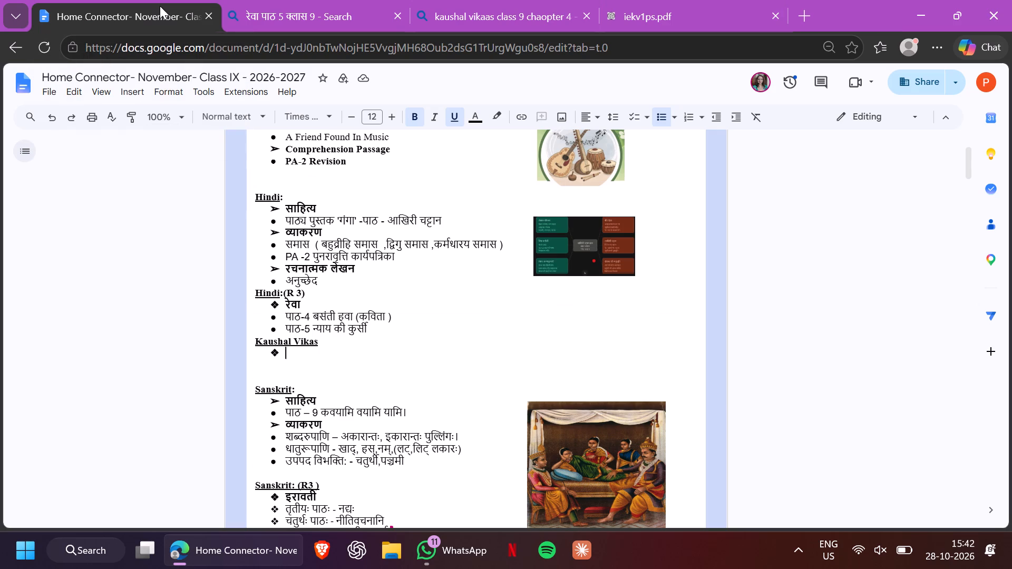
pyautogui.hotkey('ctrl', 'v')
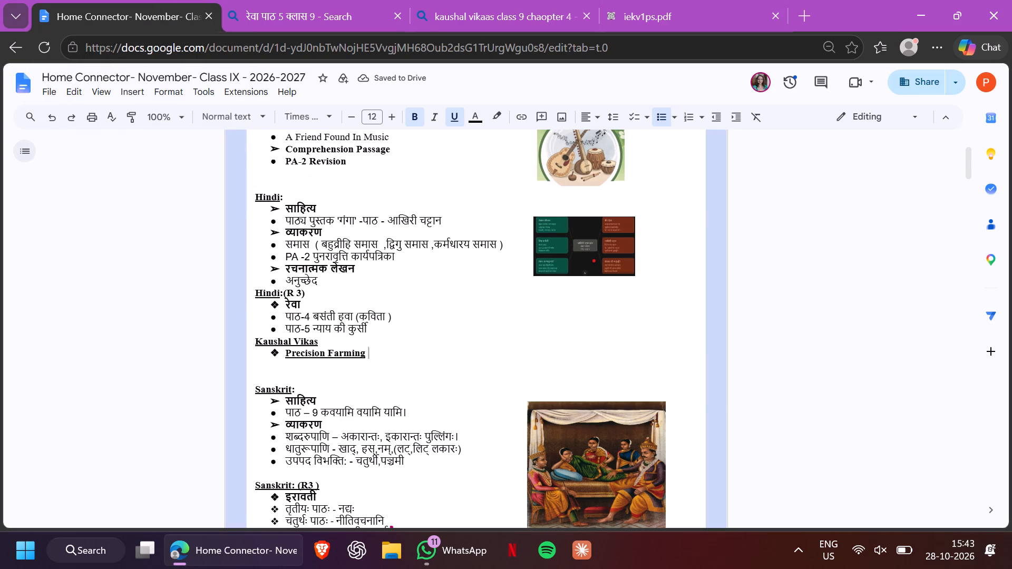
# Insert "Chapter 3" before "Precision Farming" in the Kaushal Vikas bullet.
pyautogui.click(285, 354)
pyautogui.write('chapter')
pyautogui.press('space')
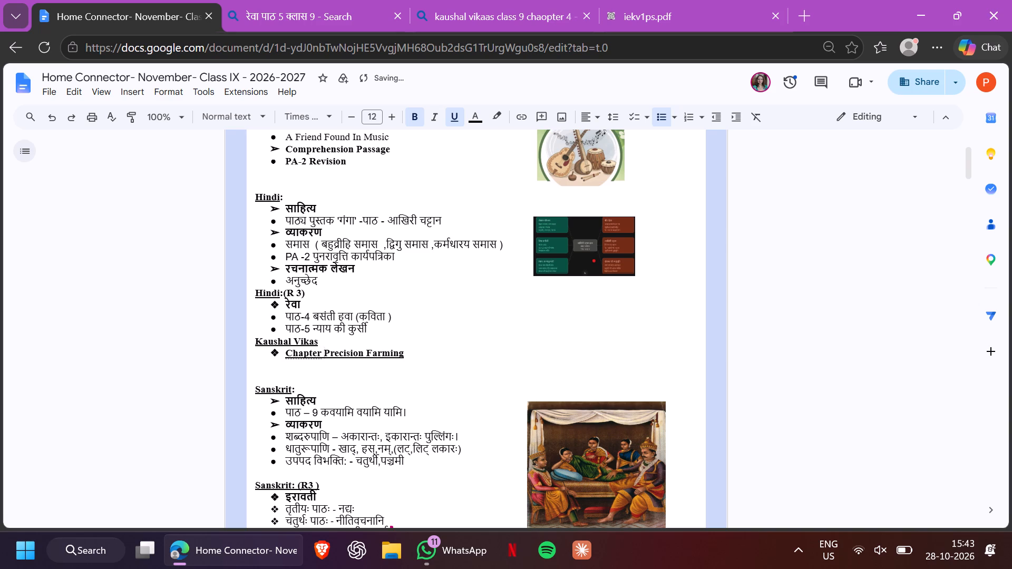
pyautogui.press('3')
pyautogui.press('space')
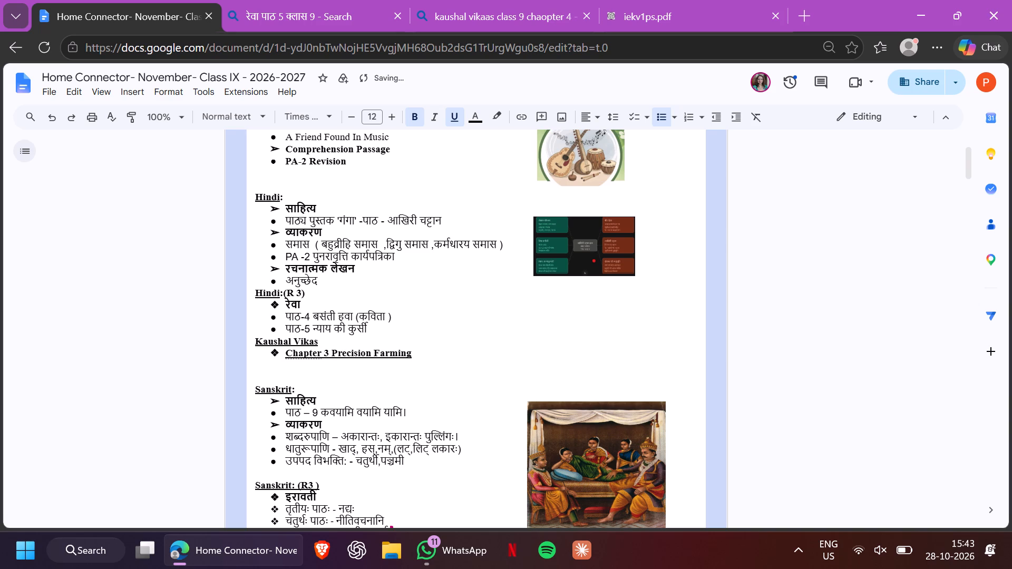
# Remove the underline and bold formatting from "Precision Farming", leaving "Chapter 3" formatted as it is.
pyautogui.hotkey('shift', 'Right')
pyautogui.hotkey('shift', 'Right')
pyautogui.hotkey('shift', 'Right')
pyautogui.hotkey('shift', 'Right')
pyautogui.hotkey('shift', 'Right')
pyautogui.hotkey('shift', 'Right')
pyautogui.hotkey('shift', 'Right')
pyautogui.hotkey('shift', 'Right')
pyautogui.hotkey('shift', 'Right')
pyautogui.hotkey('shift', 'Right')
pyautogui.hotkey('shift', 'Right')
pyautogui.hotkey('shift', 'Right')
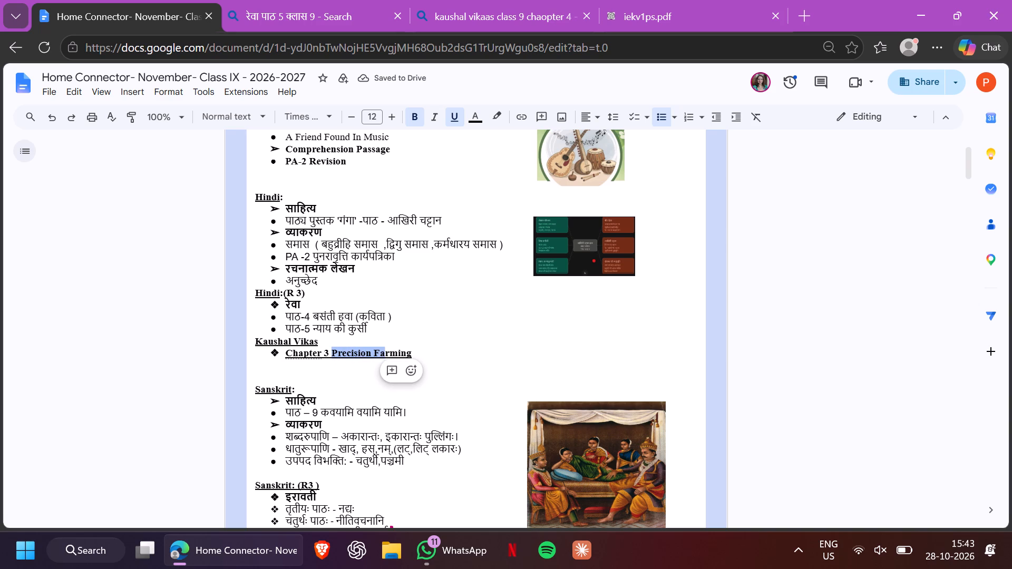
pyautogui.hotkey('shift', 'Right')
pyautogui.hotkey('shift', 'Right')
pyautogui.hotkey('shift', 'Right')
pyautogui.hotkey('shift', 'Right')
pyautogui.hotkey('shift', 'Right')
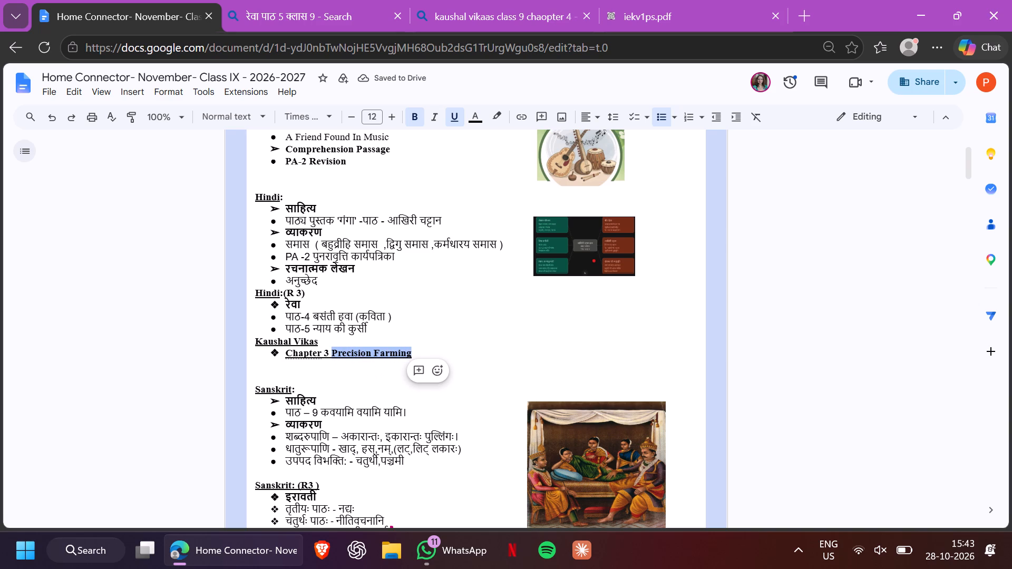
pyautogui.hotkey('ctrl', 'u')
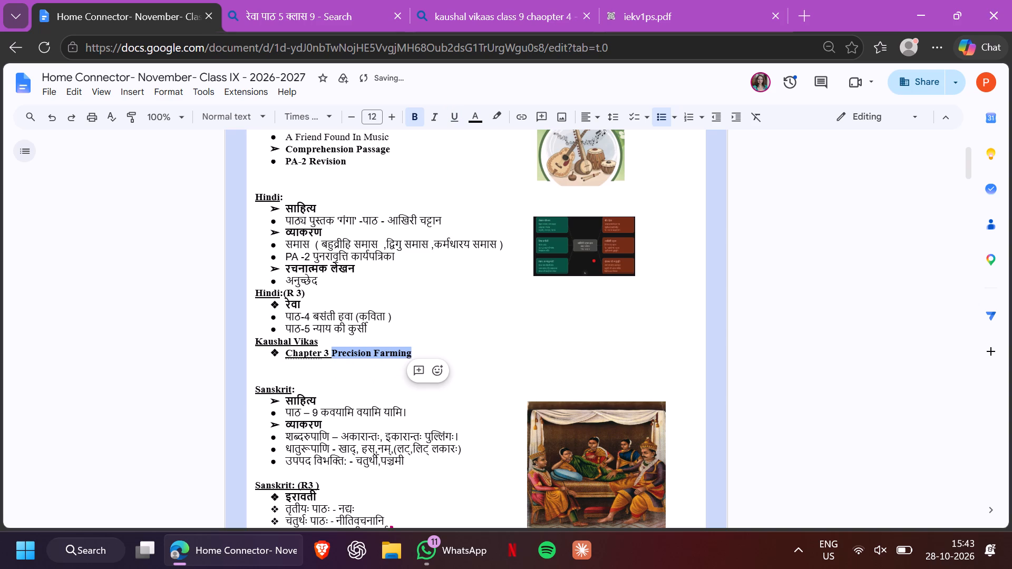
pyautogui.hotkey('ctrl', 'b')
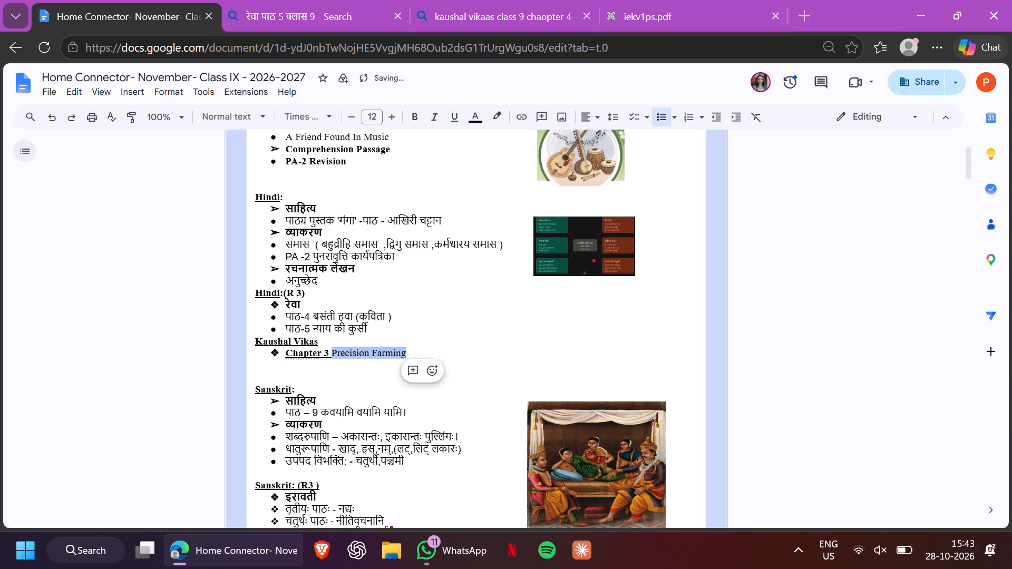
# Delete one blank line between the Kaushal Vikas bullet and the Sanskrit heading.
pyautogui.click(264, 378)
pyautogui.press('BackSpace')
pyautogui.press('BackSpace')
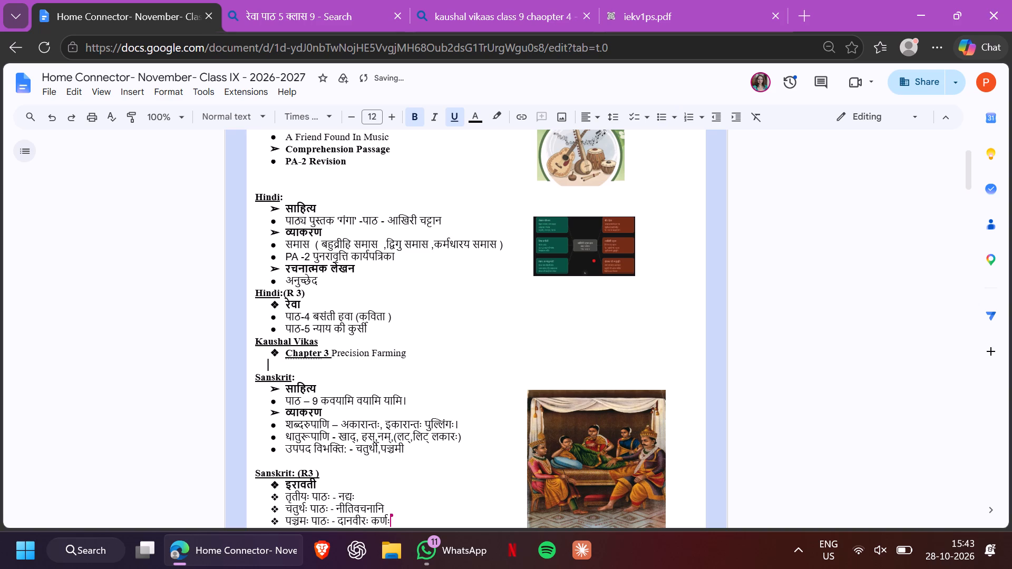
# Add an empty line between the Kaushal Vikas heading and its Chapter 3 bullet.
pyautogui.click(324, 347)
pyautogui.press('\\')
pyautogui.press('BackSpace')
pyautogui.press('Return')
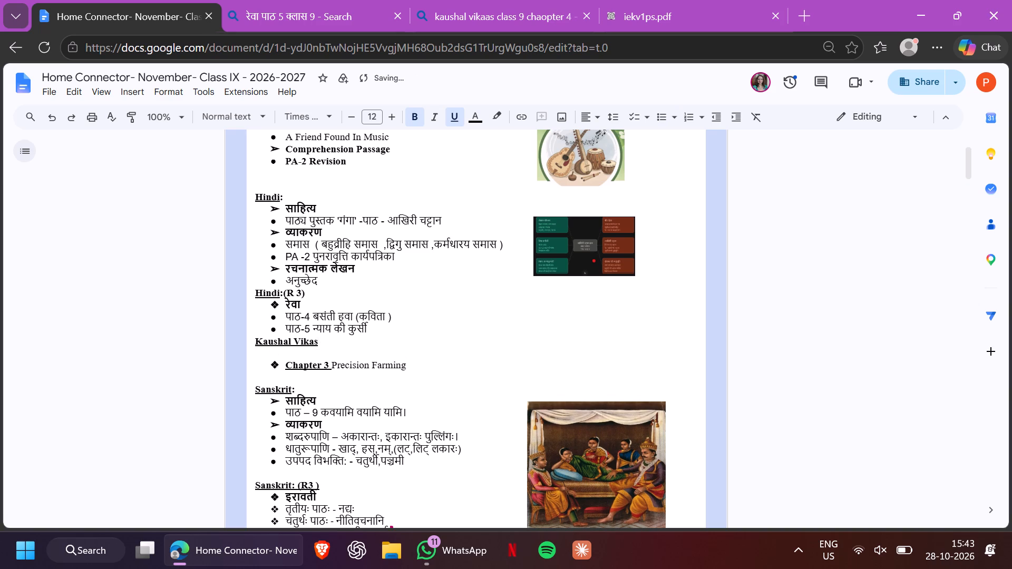
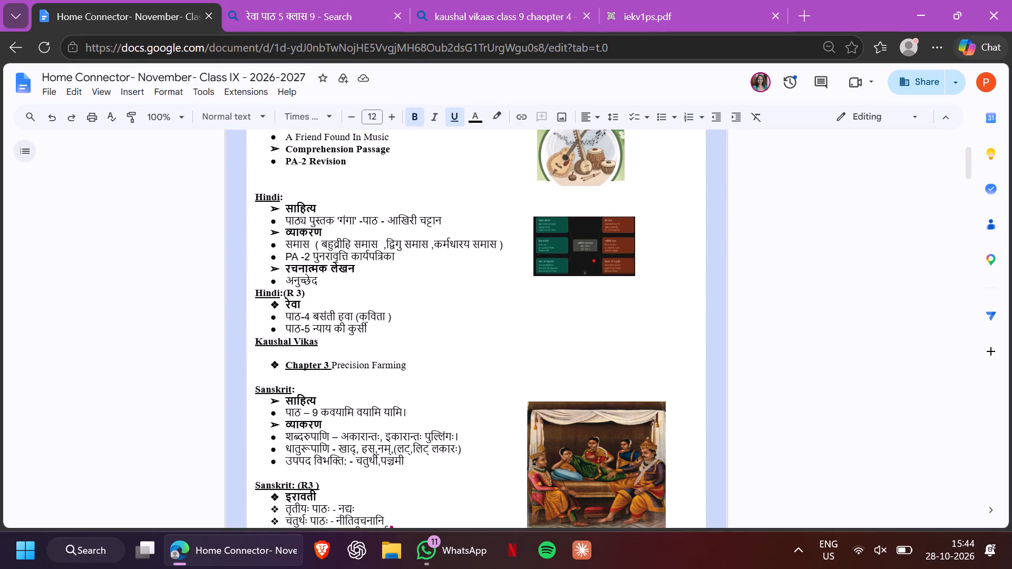
# Replace the Kaushal Vikas bullet text with the Chapter 3 and Chapter 4 entries copied from the NCERT PDF contents, each on its own bullet.
pyautogui.click(476, 8)
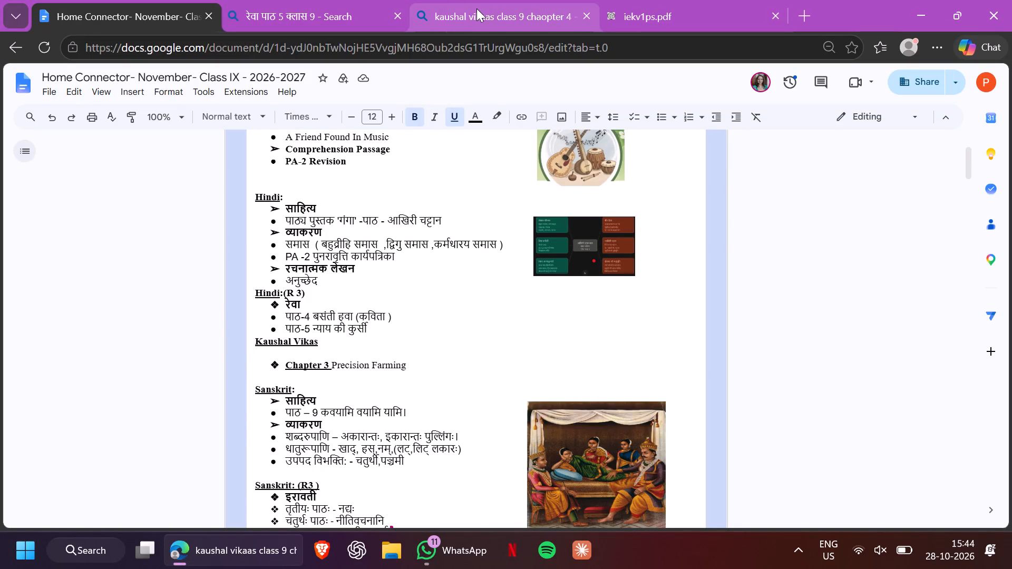
pyautogui.click(651, 20)
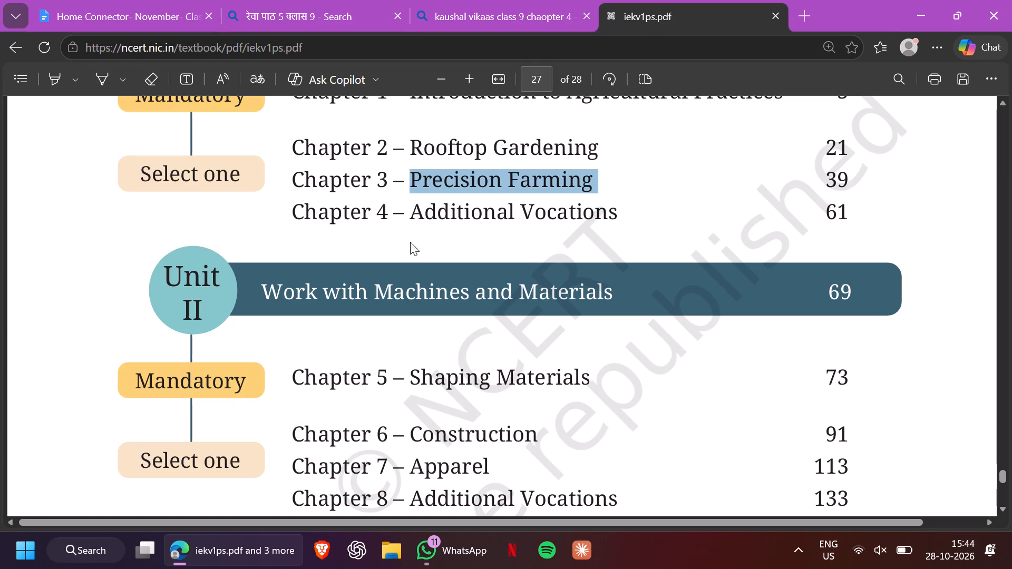
pyautogui.moveTo(408, 211); pyautogui.dragTo(608, 206)
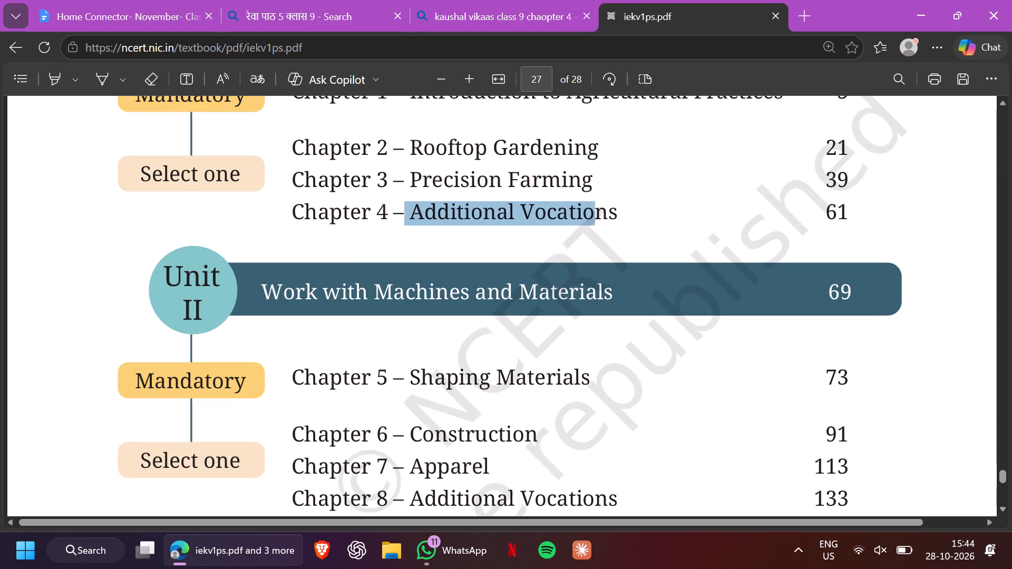
pyautogui.moveTo(608, 206); pyautogui.dragTo(628, 211)
pyautogui.moveTo(289, 178); pyautogui.dragTo(632, 220)
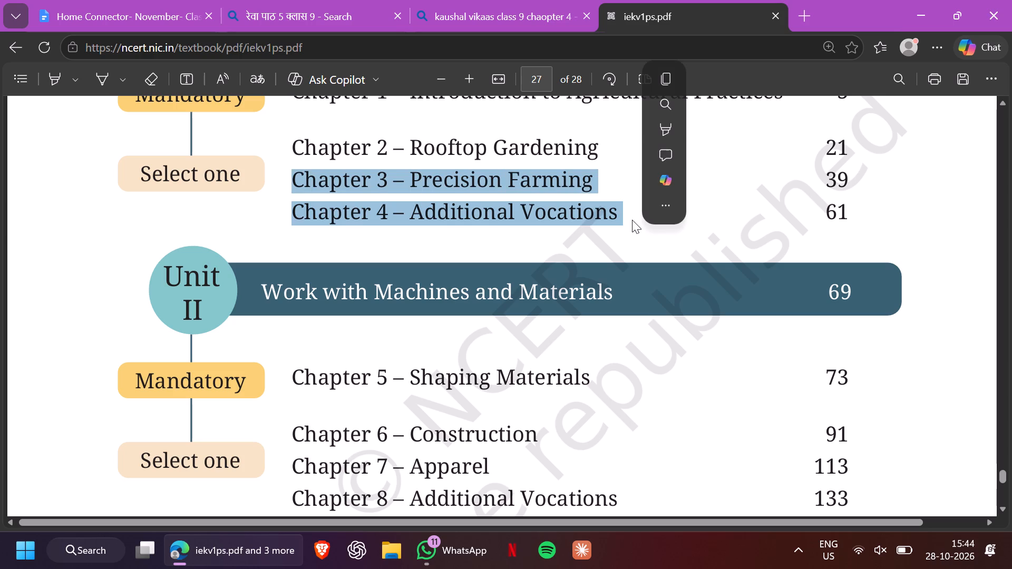
pyautogui.hotkey('ctrl', 'c')
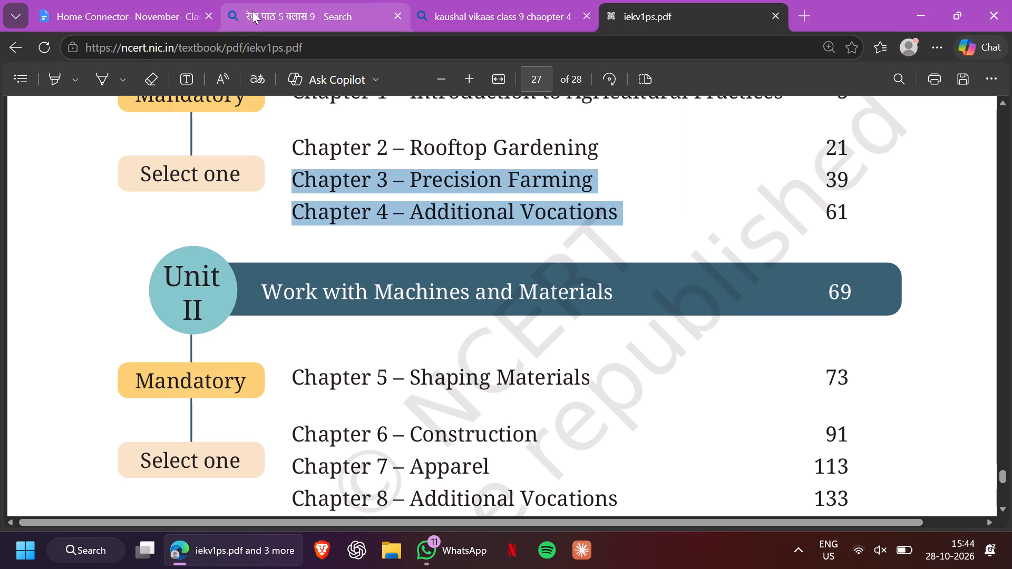
pyautogui.click(159, 13)
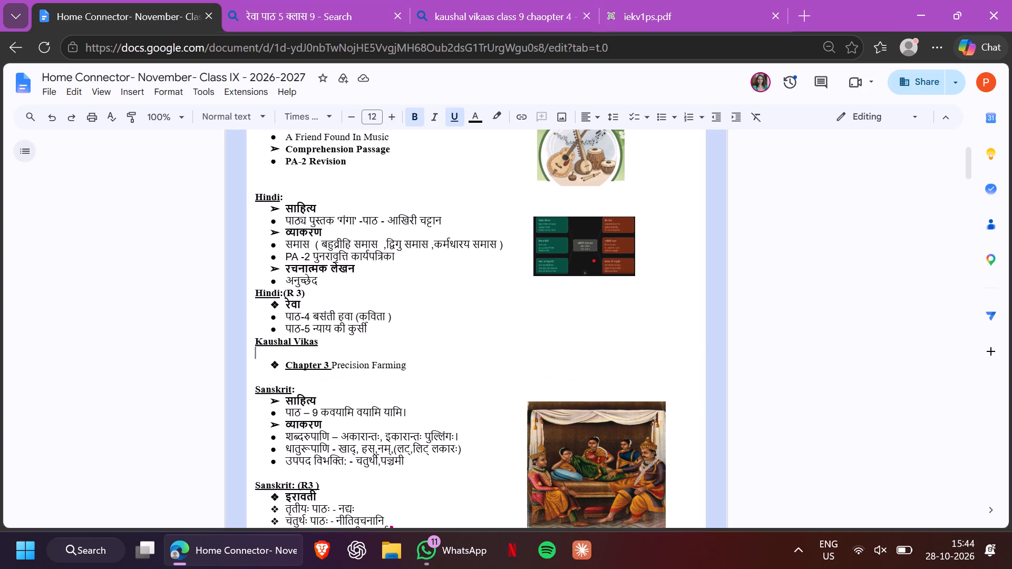
pyautogui.moveTo(284, 365); pyautogui.dragTo(374, 351)
pyautogui.moveTo(374, 351); pyautogui.dragTo(405, 370)
pyautogui.hotkey('ctrl', 'v')
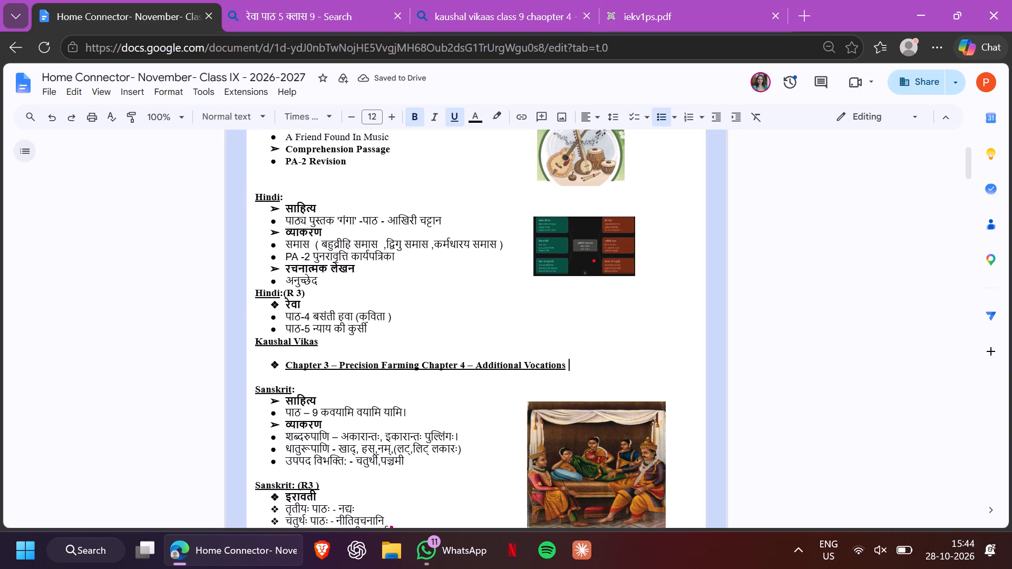
pyautogui.click(421, 368)
pyautogui.press('Return')
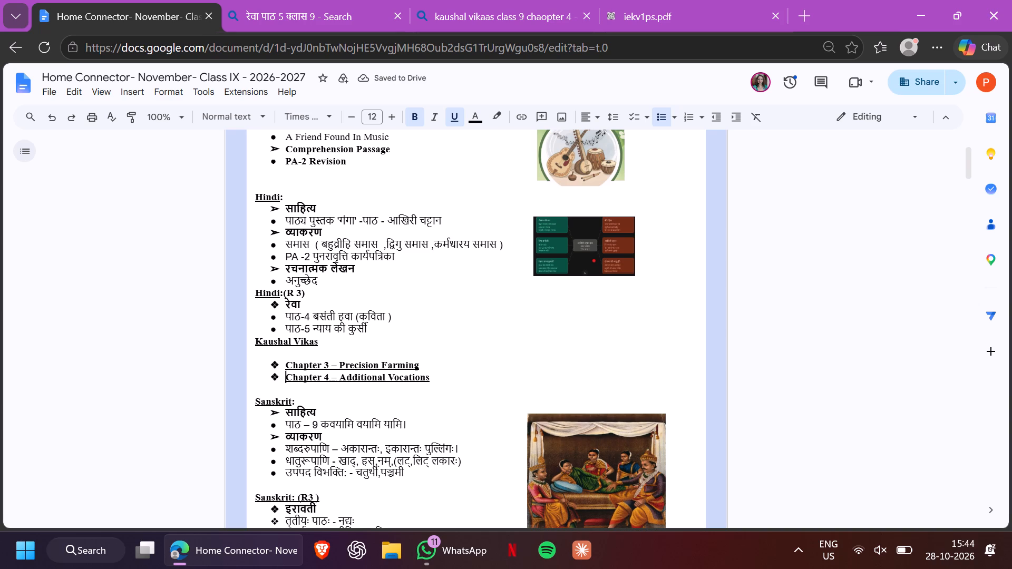
# Remove the bold formatting from both the Chapter 3 and Chapter 4 lines under Kaushal Vikas.
pyautogui.moveTo(340, 360); pyautogui.dragTo(427, 381)
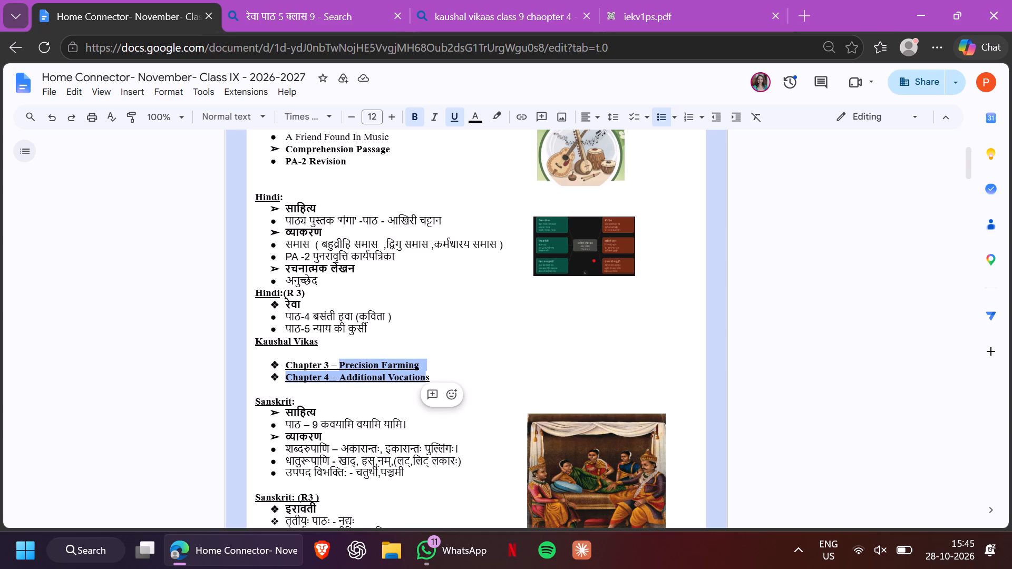
pyautogui.click(287, 365)
pyautogui.moveTo(287, 365); pyautogui.dragTo(458, 379)
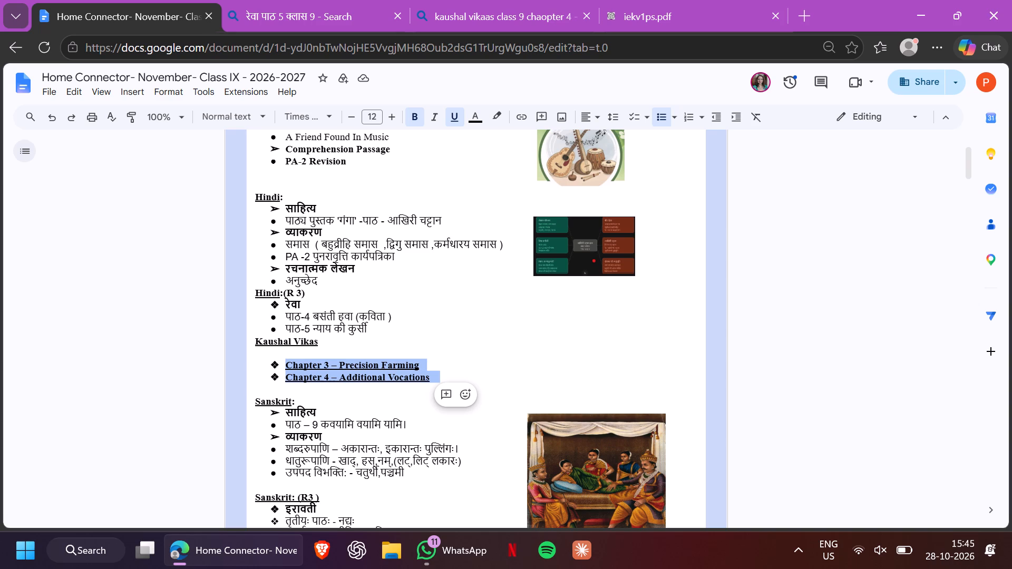
pyautogui.hotkey('ctrl', 'b')
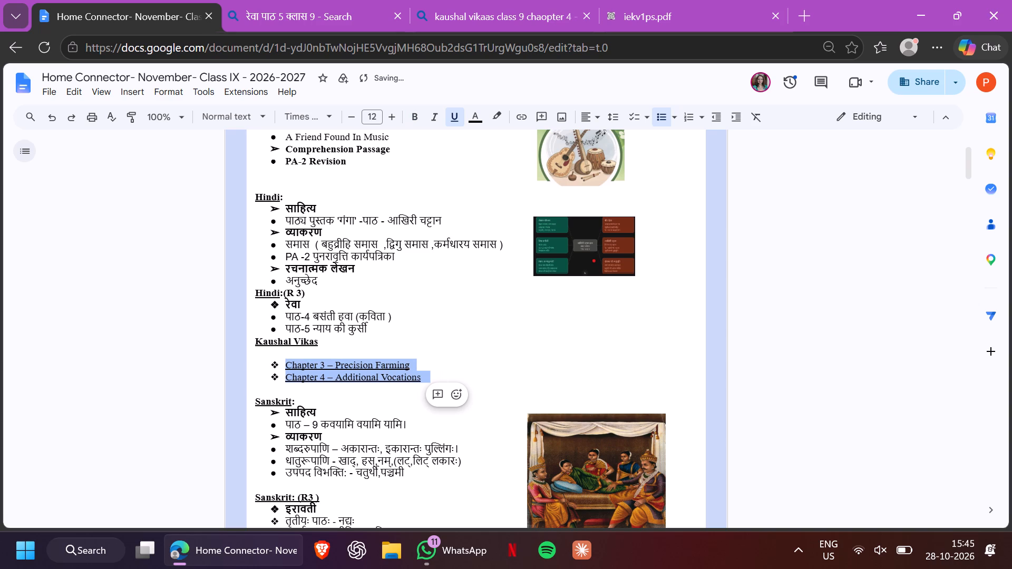
# Remove the diamond bullets and indentation from the Chapter 3 and Chapter 4 lines under Kaushal Vikas.
pyautogui.click(286, 368)
pyautogui.press('BackSpace')
pyautogui.press('BackSpace')
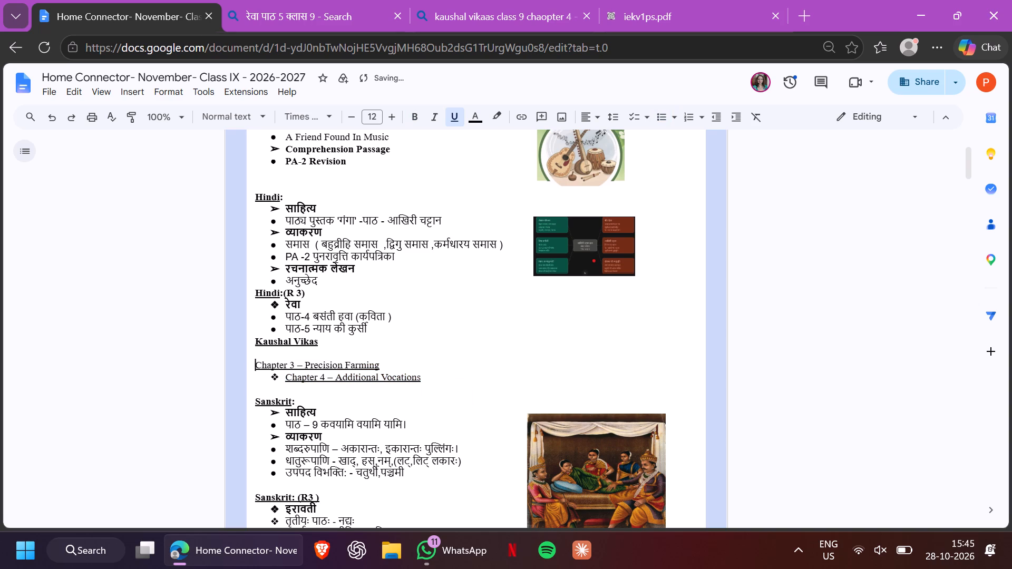
pyautogui.press('Up')
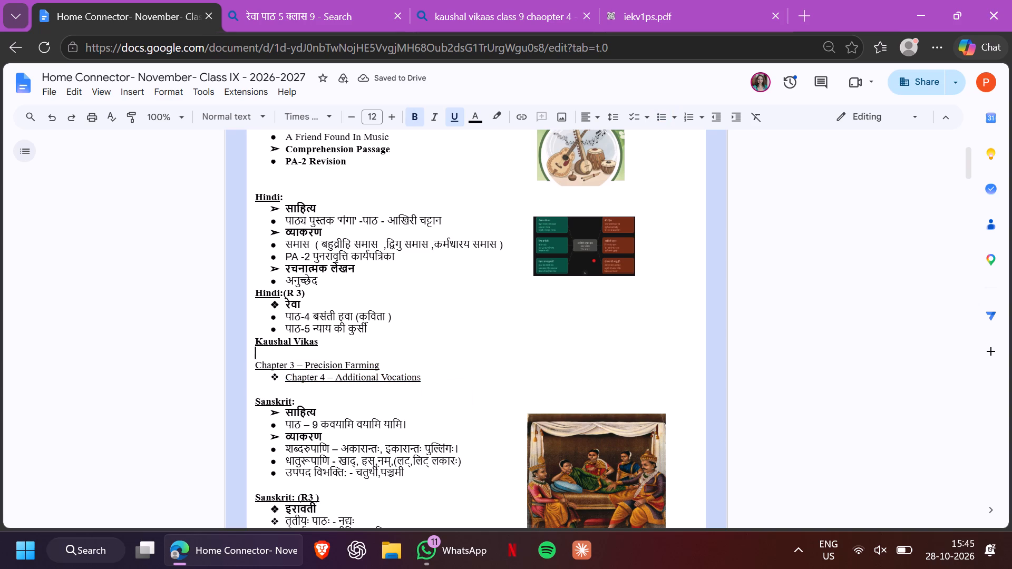
pyautogui.press('Down')
pyautogui.press('Right')
pyautogui.press('Down')
pyautogui.press('Right')
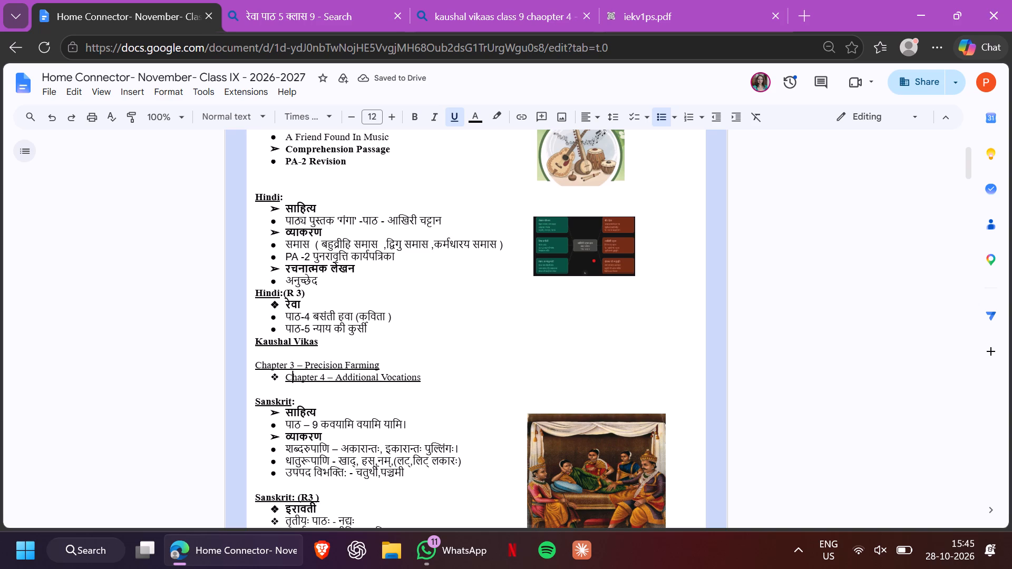
pyautogui.press('Left')
pyautogui.press('BackSpace')
pyautogui.press('BackSpace')
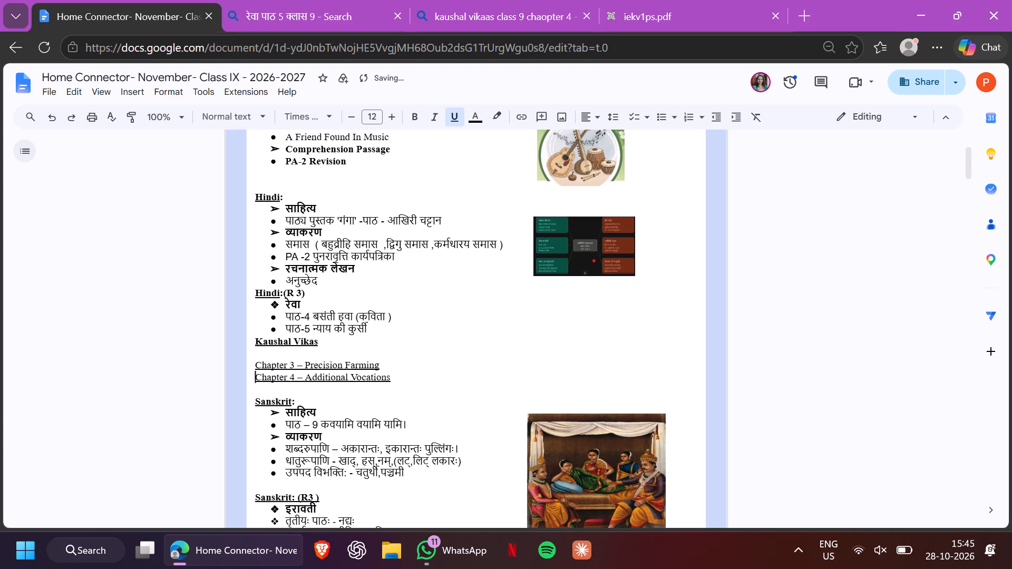
# Format the Chapter 3 and Chapter 4 lines under Kaushal Vikas as two separate round-bullet items.
pyautogui.click(255, 364)
pyautogui.click(674, 121)
pyautogui.click(673, 140)
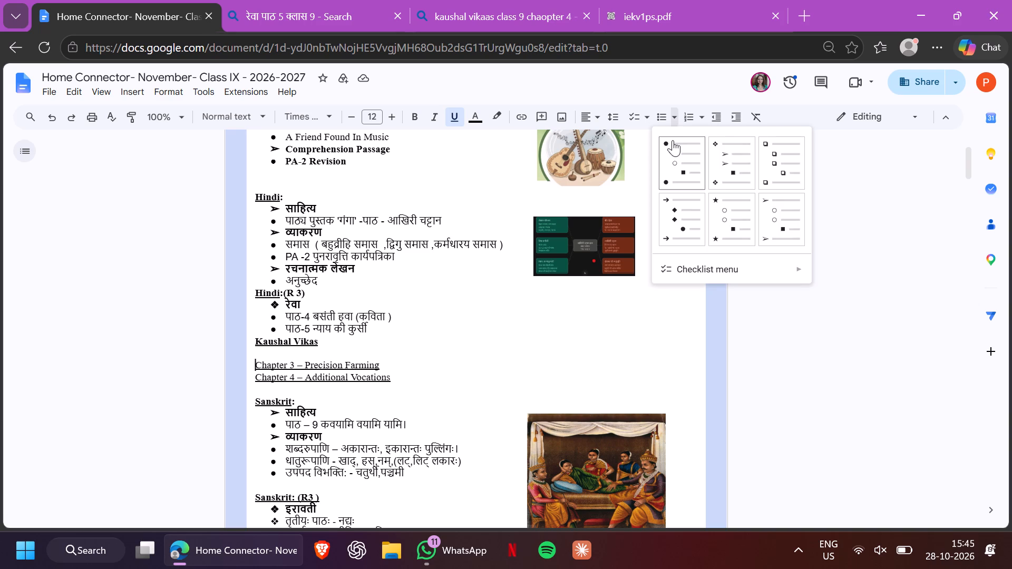
pyautogui.click(254, 381)
pyautogui.press('BackSpace')
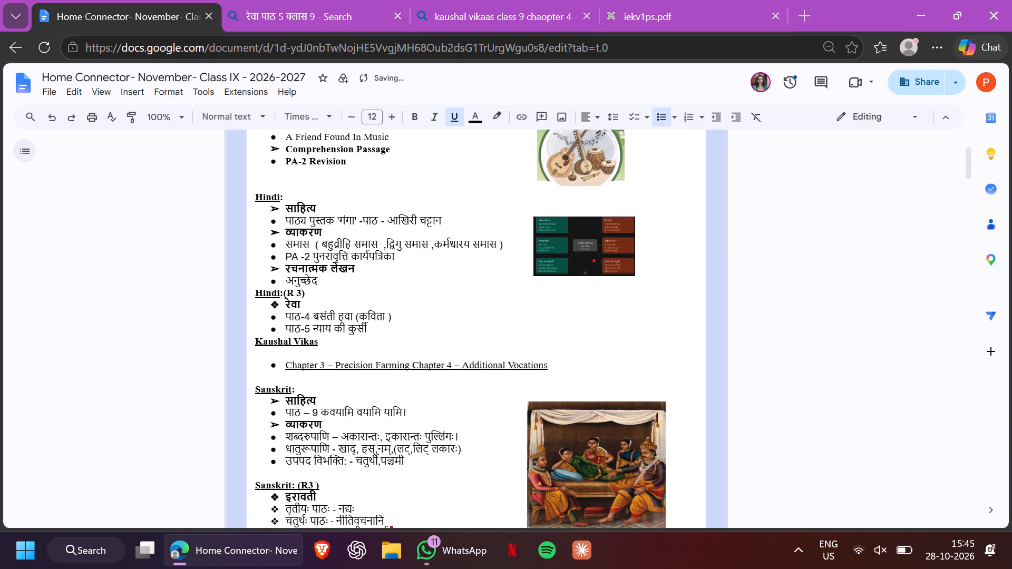
pyautogui.press('Return')
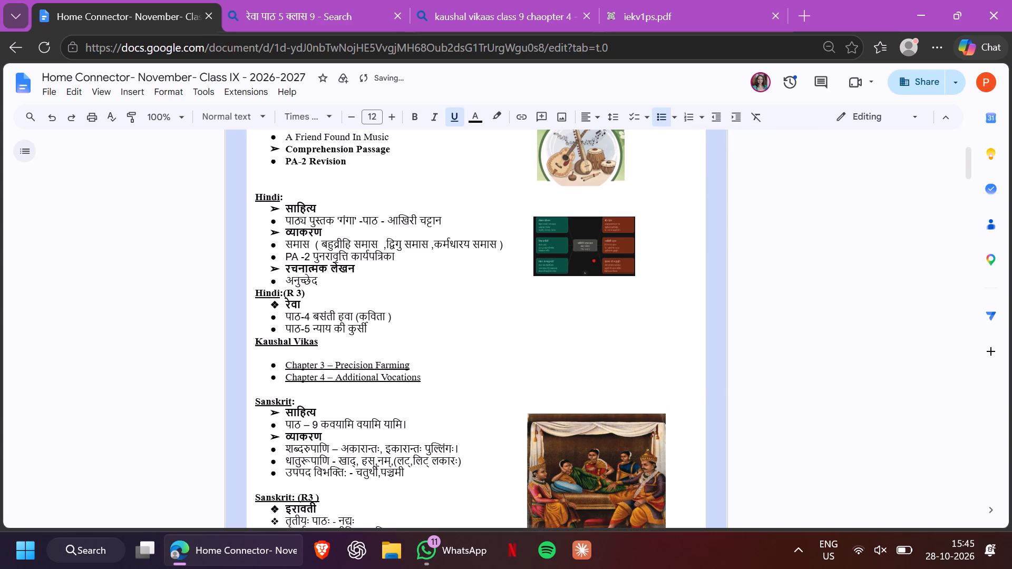
# Remove the underline from the Chapter 3 and Chapter 4 bullets, keeping them non-bold.
pyautogui.moveTo(278, 366); pyautogui.dragTo(444, 384)
pyautogui.hotkey('ctrl', 'b')
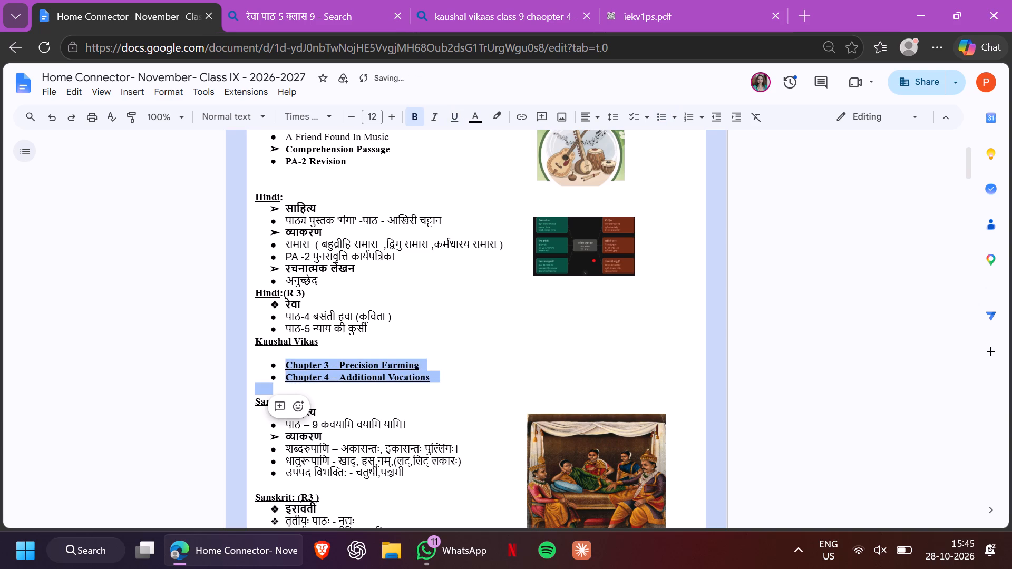
pyautogui.hotkey('ctrl', 'b')
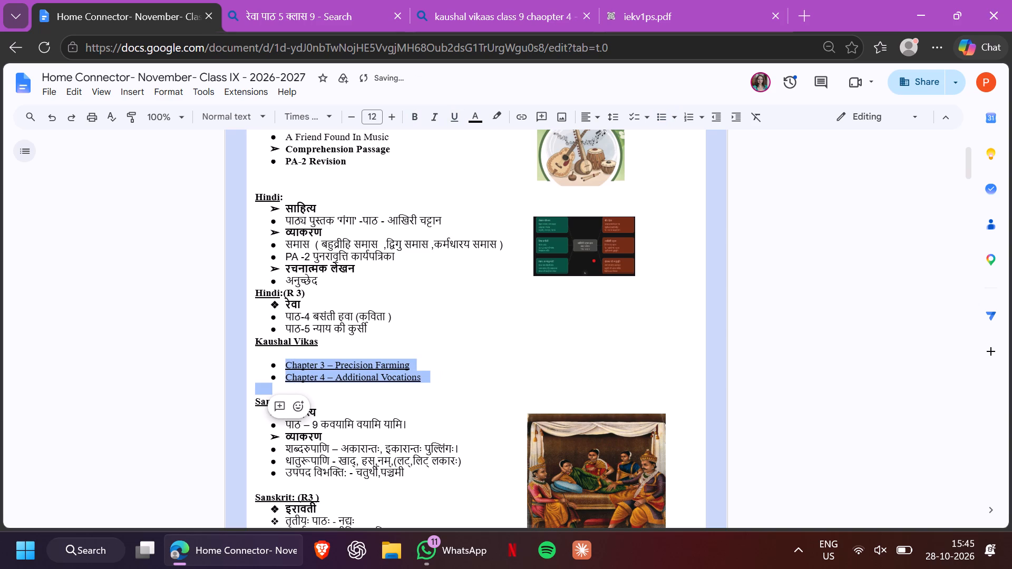
pyautogui.hotkey('ctrl', 'u')
pyautogui.hotkey('ctrl', 'u')
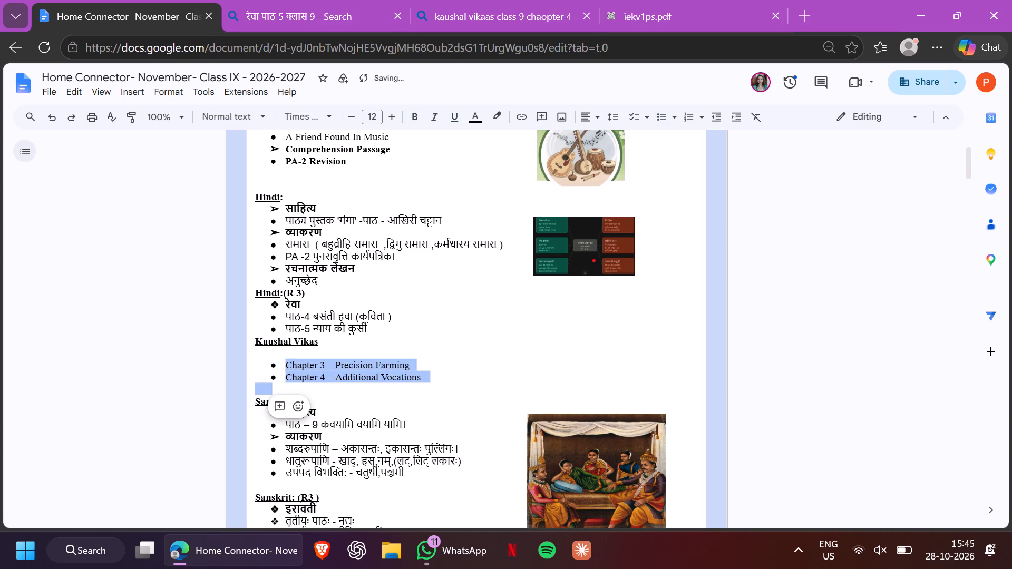
pyautogui.click(444, 384)
pyautogui.click(567, 372)
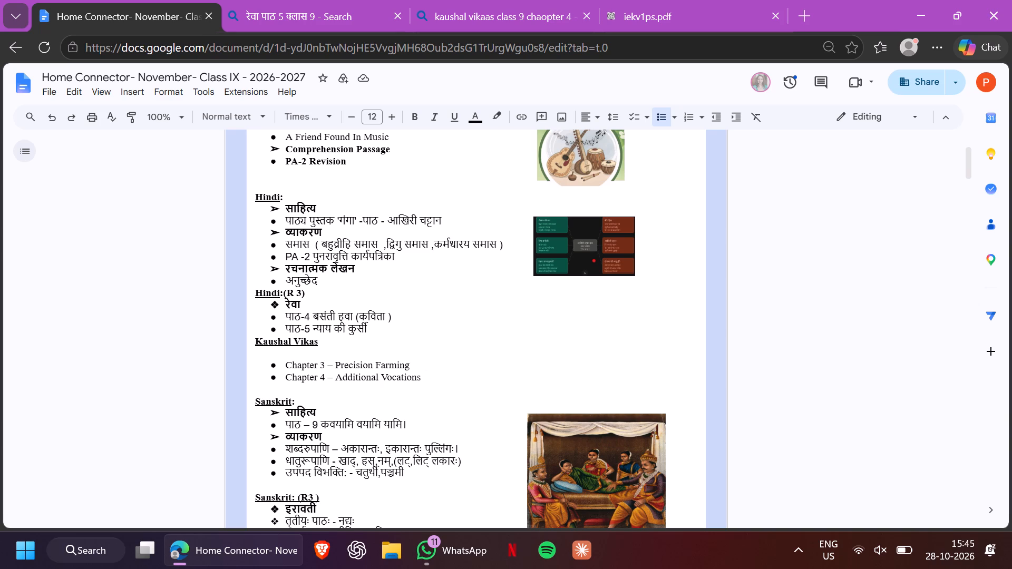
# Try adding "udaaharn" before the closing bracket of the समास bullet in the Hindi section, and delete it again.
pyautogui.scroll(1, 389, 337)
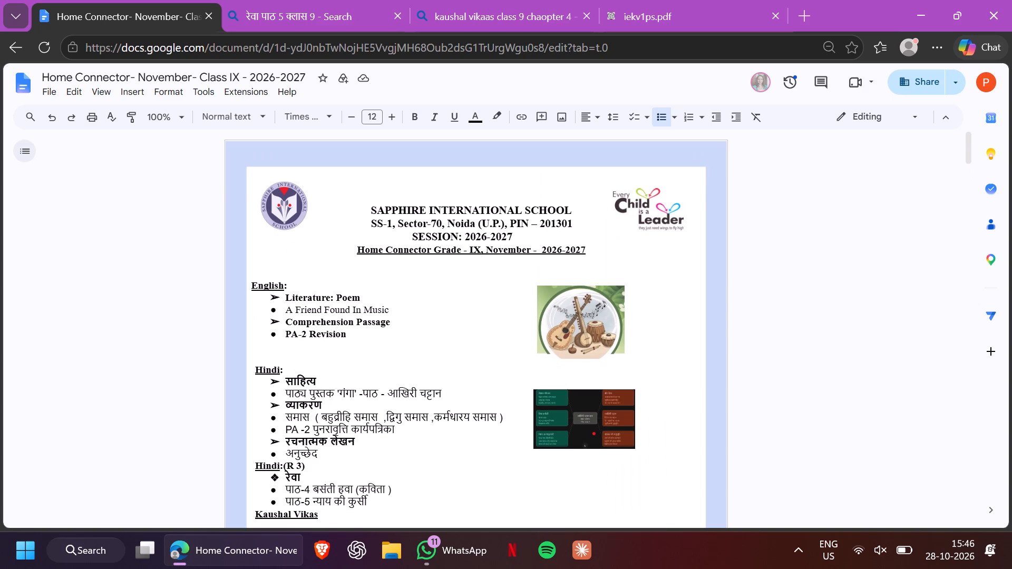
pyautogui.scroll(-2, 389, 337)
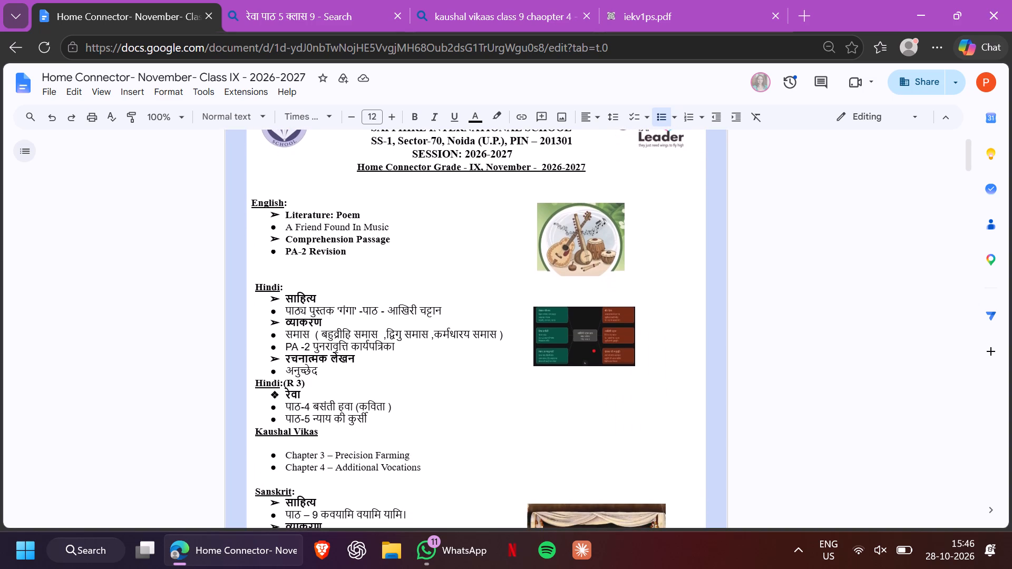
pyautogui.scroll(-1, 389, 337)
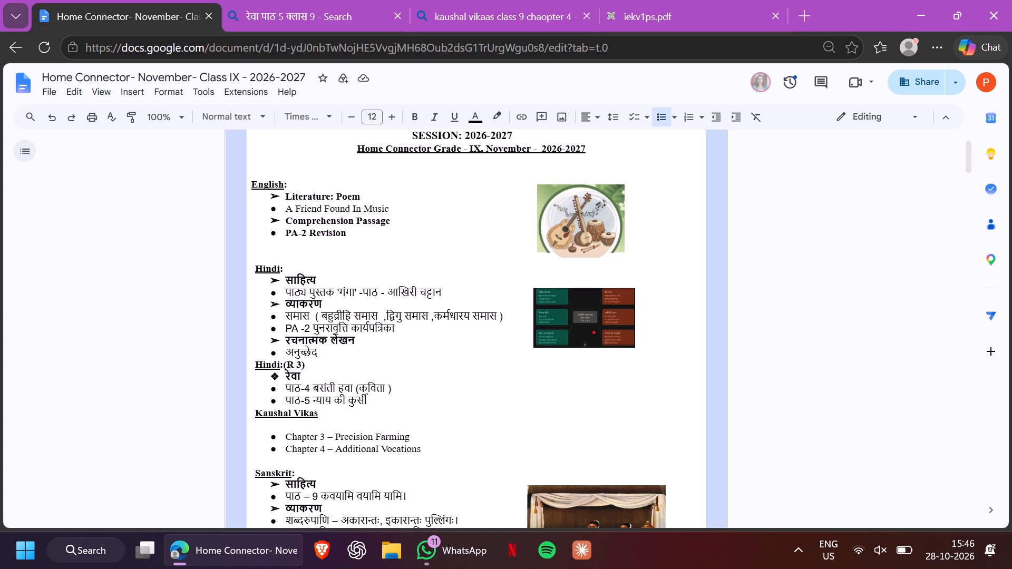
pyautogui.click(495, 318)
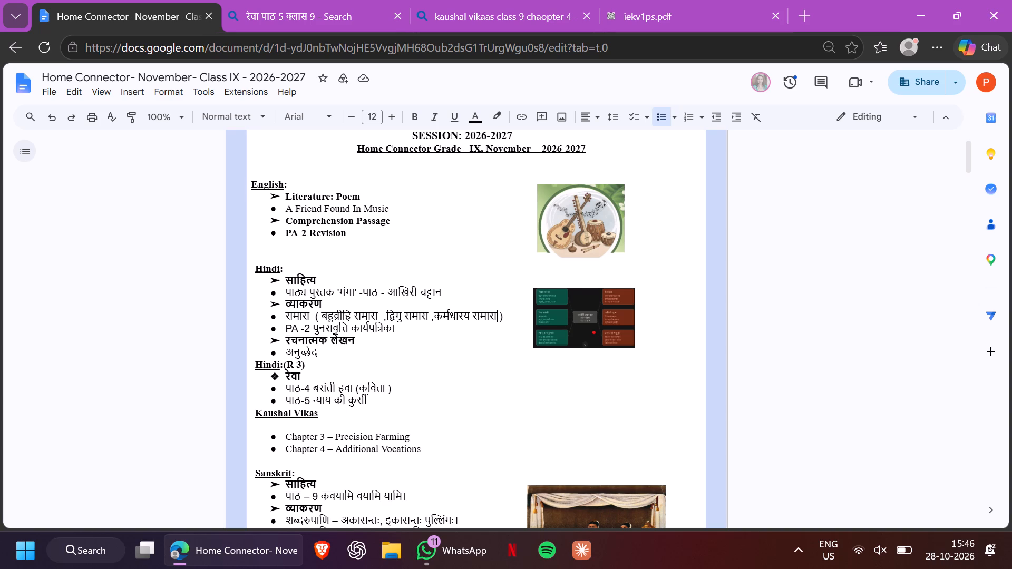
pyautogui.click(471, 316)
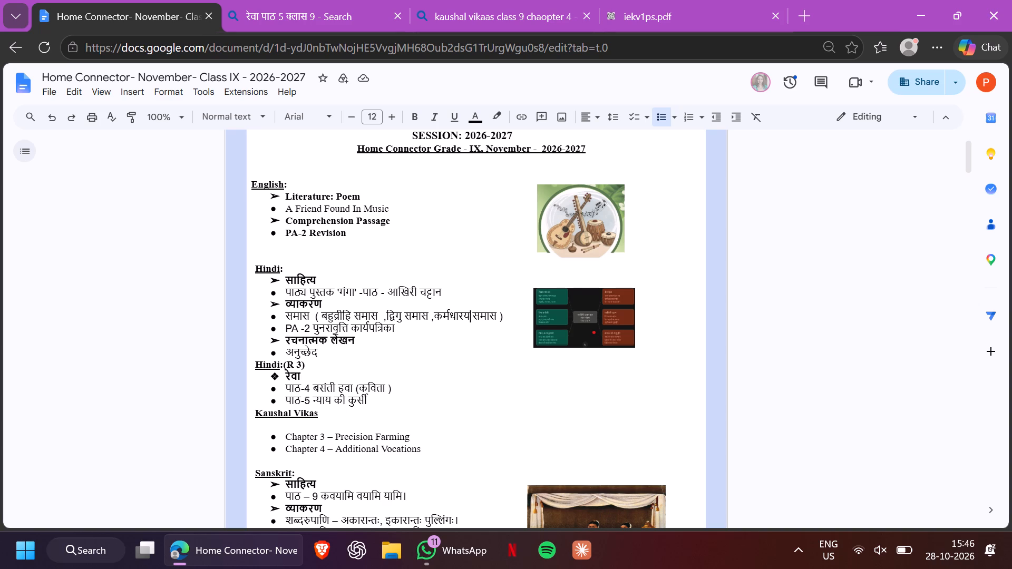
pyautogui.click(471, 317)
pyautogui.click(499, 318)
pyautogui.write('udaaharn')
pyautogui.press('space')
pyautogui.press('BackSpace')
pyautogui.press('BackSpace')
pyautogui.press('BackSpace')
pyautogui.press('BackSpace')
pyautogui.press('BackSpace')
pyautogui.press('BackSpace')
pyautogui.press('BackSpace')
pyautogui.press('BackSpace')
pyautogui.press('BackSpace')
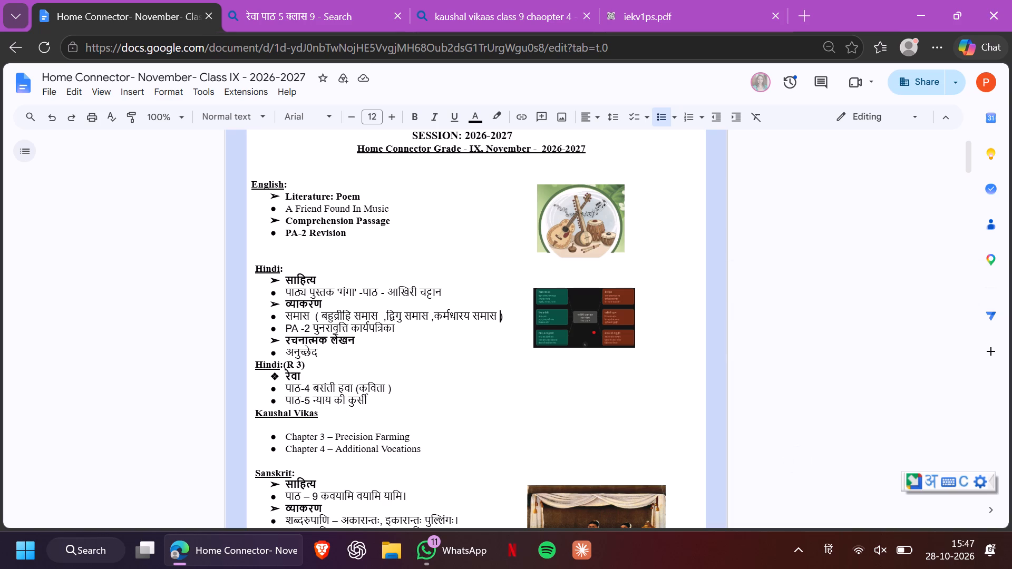
# Continue the समास bullet on a second line within the same item, adding "(कवक अब्यास एवं उदाहरण" before the closing bracket.
pyautogui.press('Return')
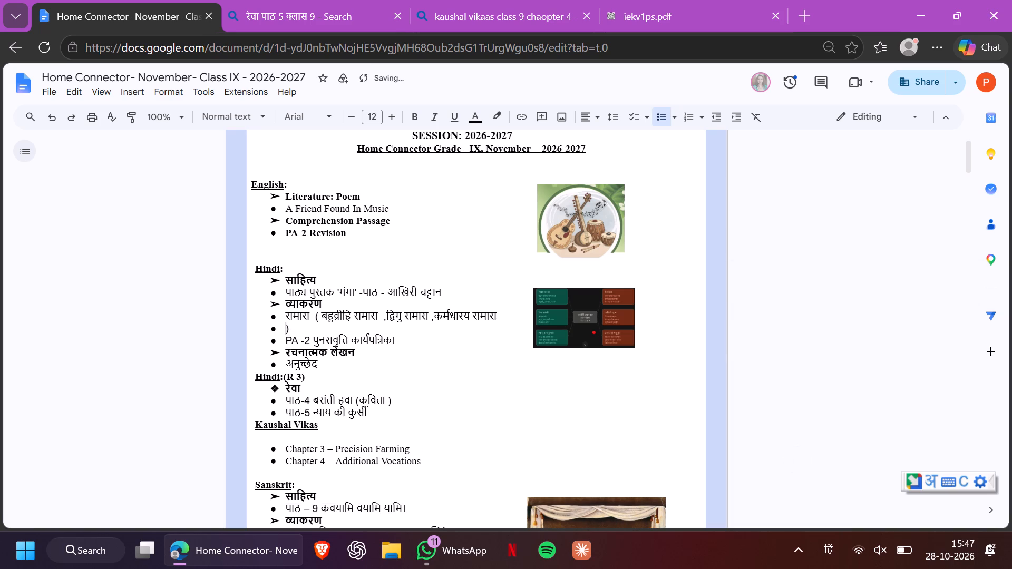
pyautogui.press('BackSpace')
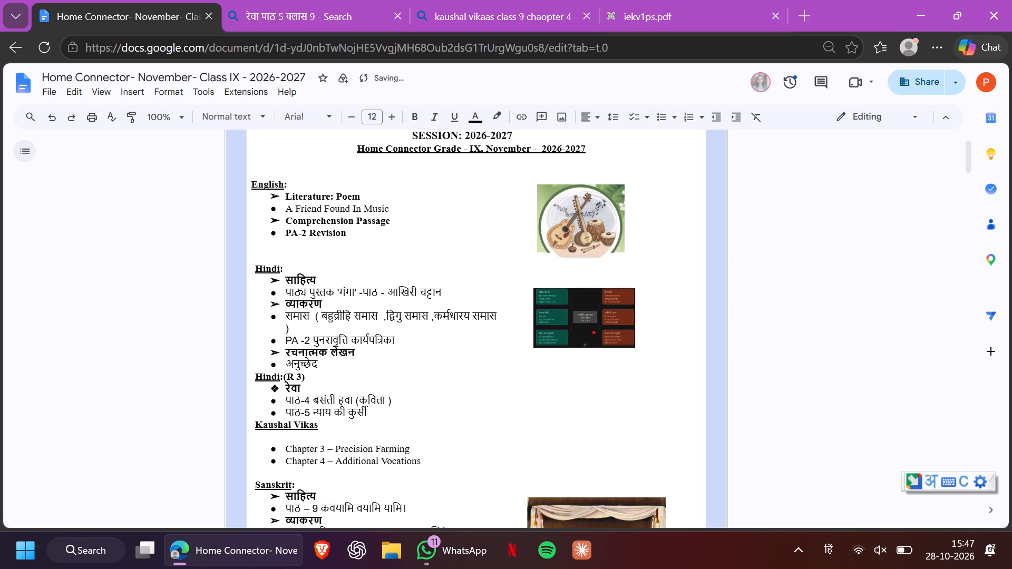
pyautogui.write('(kewak abyaas')
pyautogui.press('space')
pyautogui.write('evm')
pyautogui.press('space')
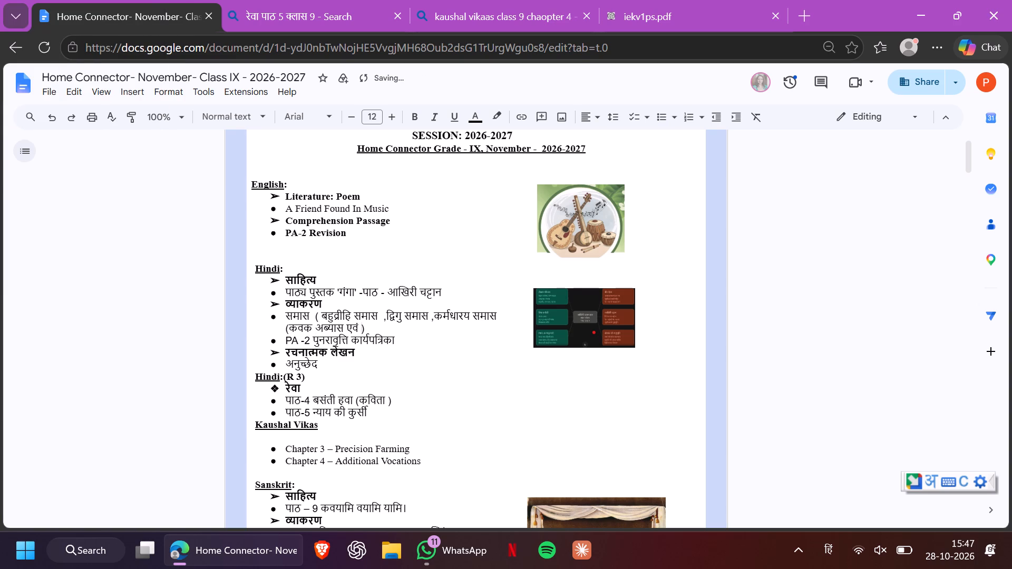
pyautogui.write('udaaharan')
pyautogui.press('space')
# Delete the misspelled words "कवक अब्यास" before एवं उदाहरण in the समास bullet, keeping the opening bracket.
pyautogui.click(342, 329)
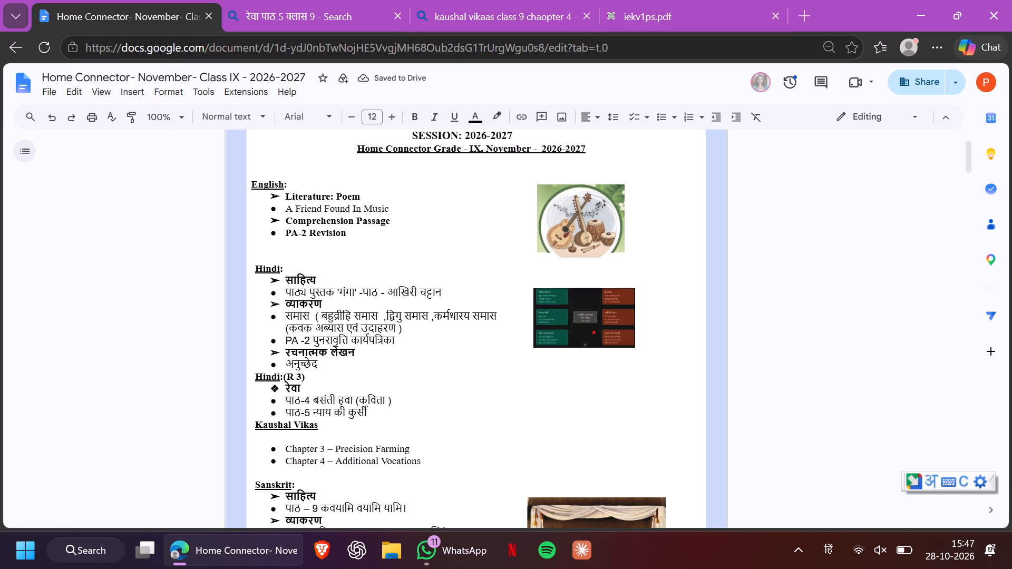
pyautogui.press('BackSpace')
pyautogui.press('BackSpace')
pyautogui.press('BackSpace')
pyautogui.press('BackSpace')
pyautogui.press('BackSpace')
pyautogui.press('BackSpace')
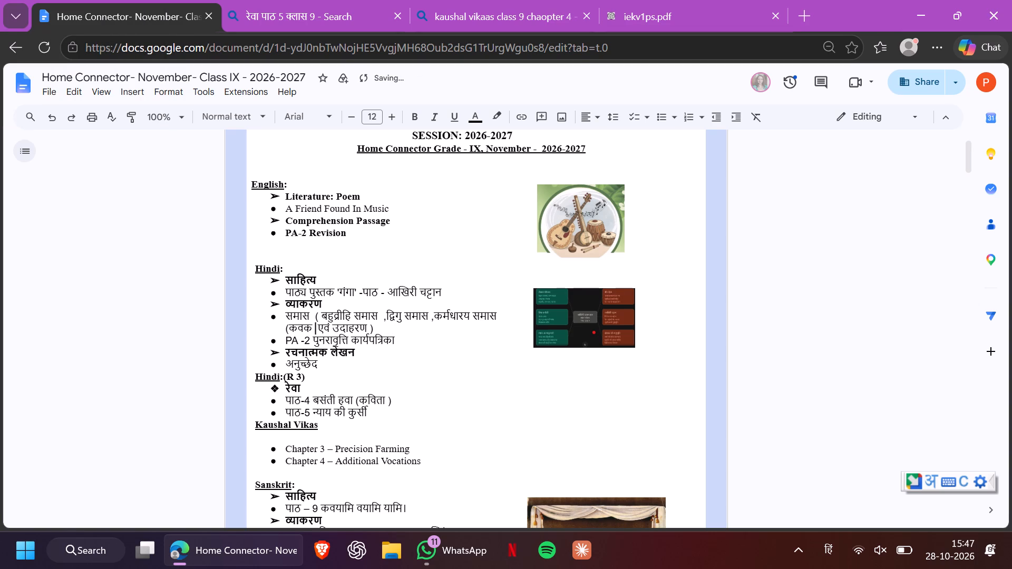
pyautogui.press('BackSpace')
pyautogui.press('BackSpace')
pyautogui.press('BackSpace')
pyautogui.press('BackSpace')
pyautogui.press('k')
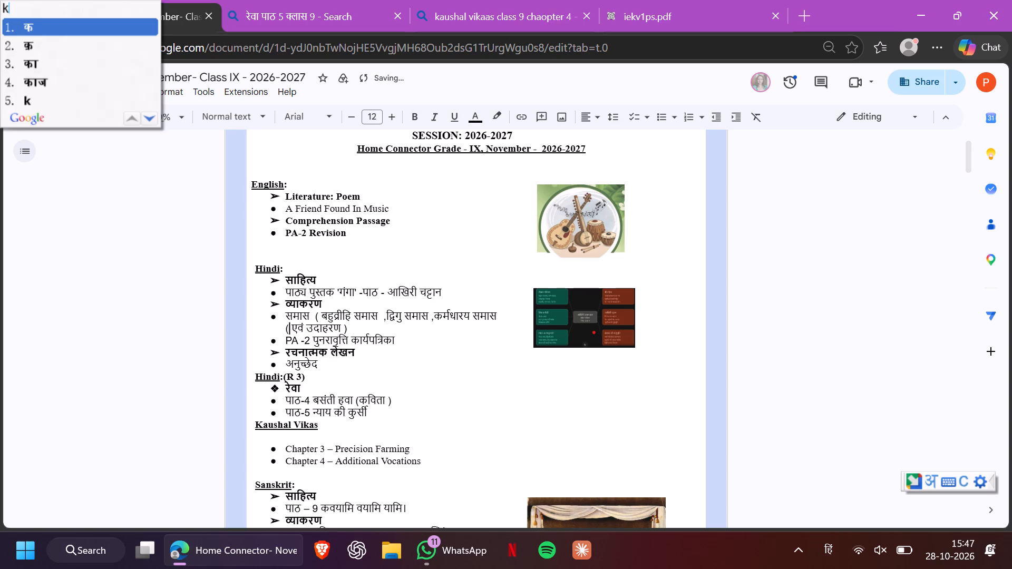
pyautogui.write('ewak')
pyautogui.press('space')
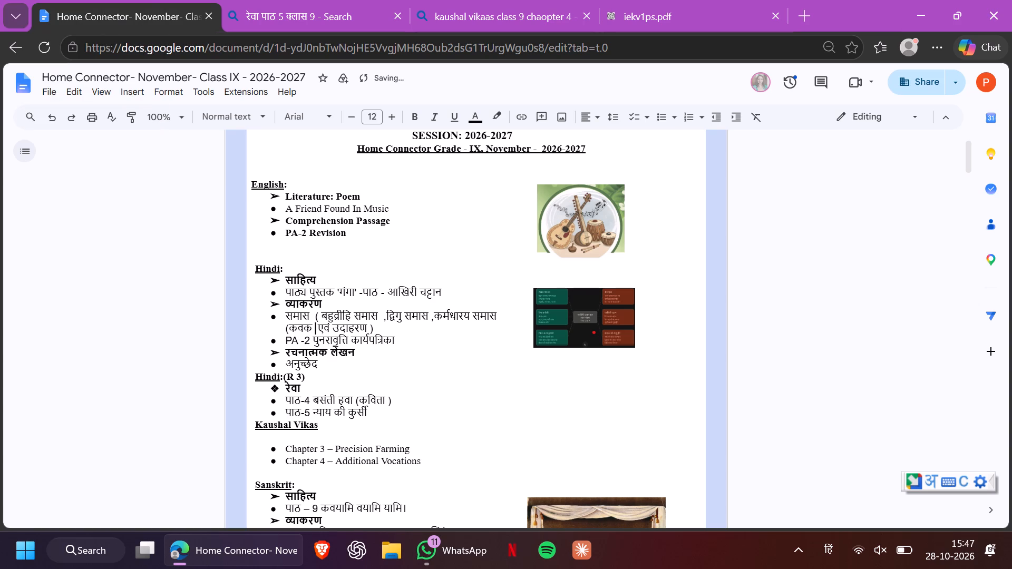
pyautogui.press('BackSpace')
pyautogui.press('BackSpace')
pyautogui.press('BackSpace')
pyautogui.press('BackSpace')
# Insert "केवल" right after the opening bracket, before एवं उदाहरण, in the second line of the समास bullet.
pyautogui.write('kewa')
pyautogui.press('l')
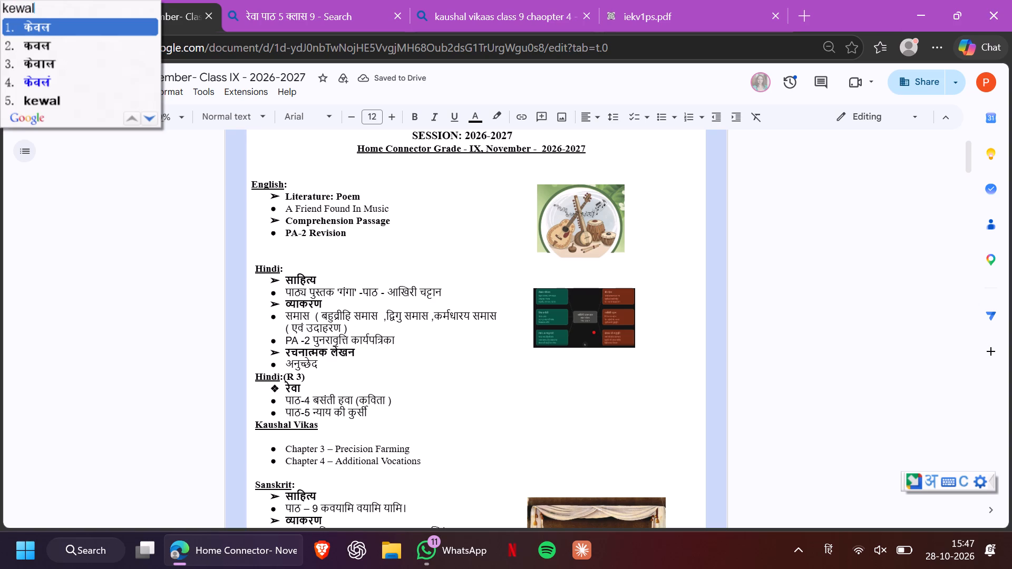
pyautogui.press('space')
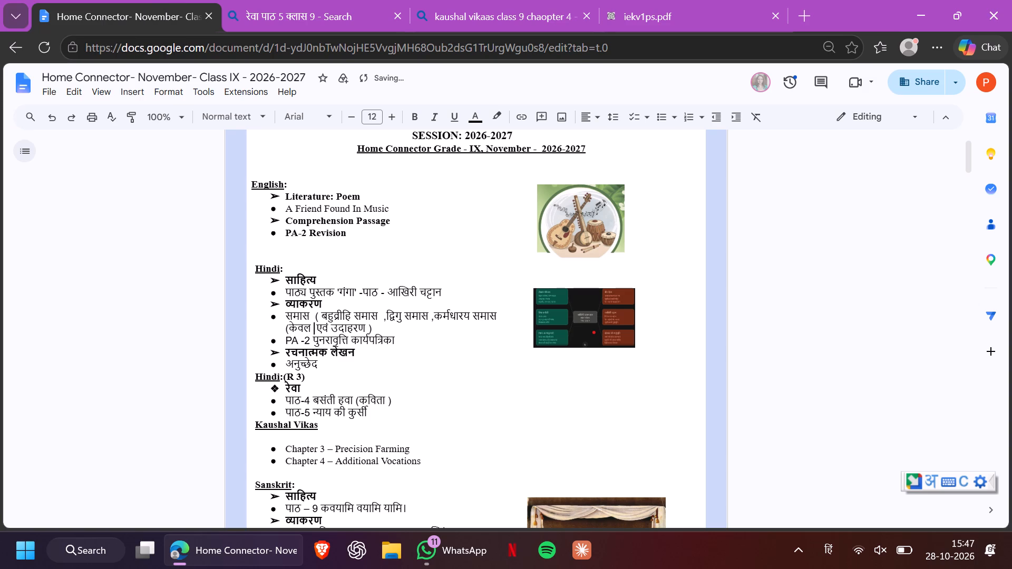
# Insert "अभ्यास" after केवल and before एवं उदाहरण in the second line of the समास bullet.
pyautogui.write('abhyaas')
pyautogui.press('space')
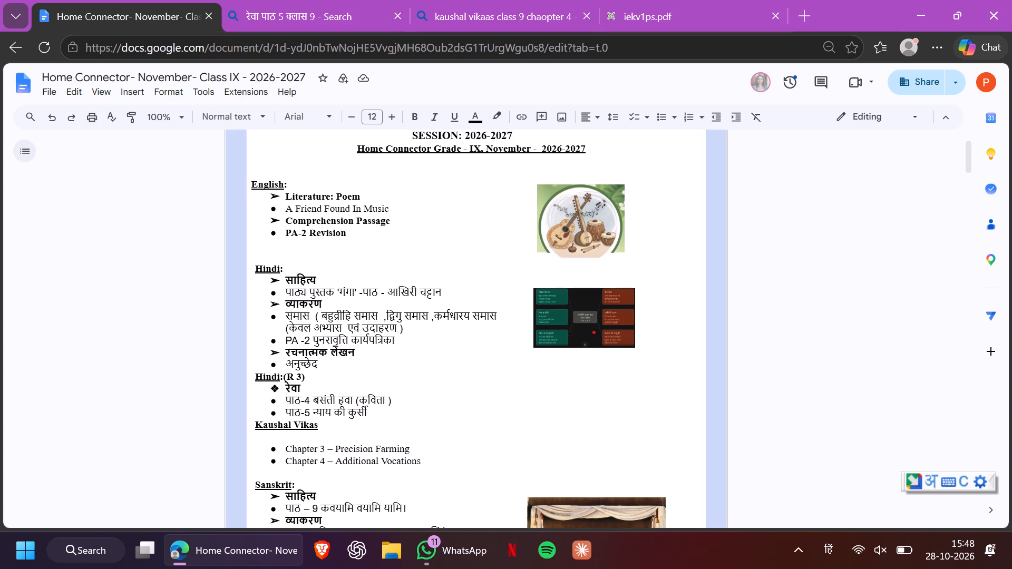